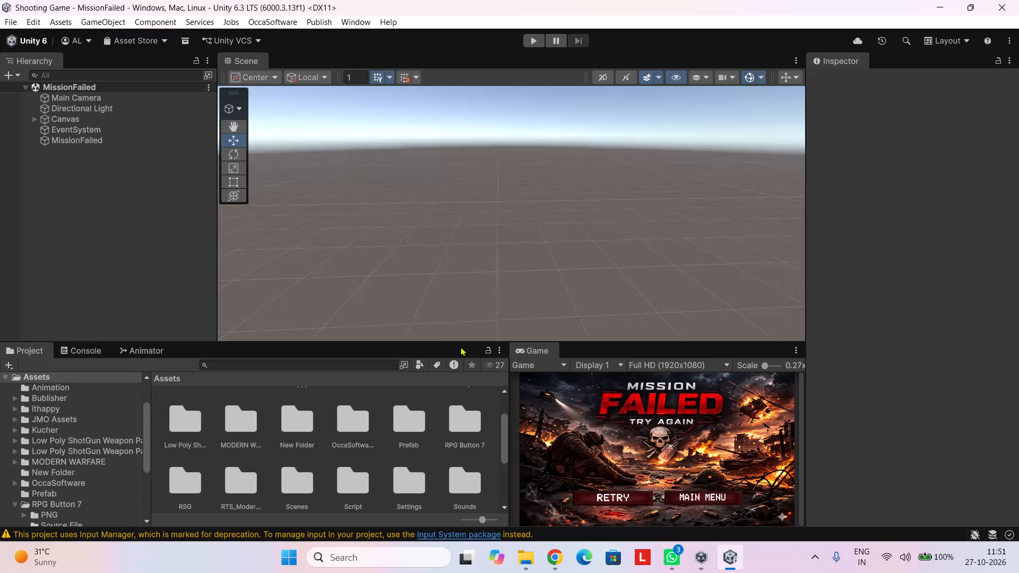
Minimize the Unity Editor and Unity Hub windows, and show the drives under This PC in File Explorer.
left_click(928, 0)
left_click(864, 44)
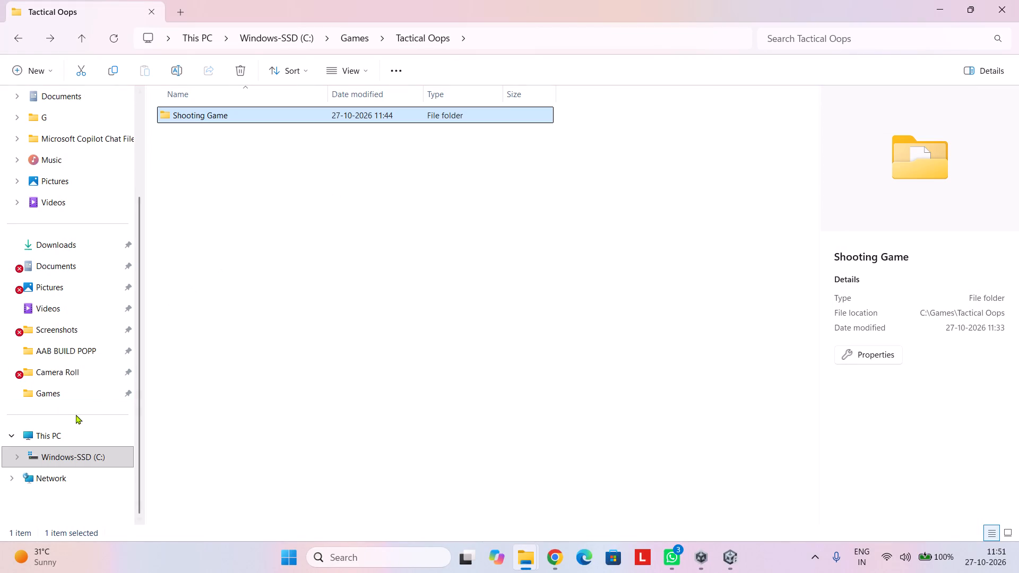
left_click(47, 431)
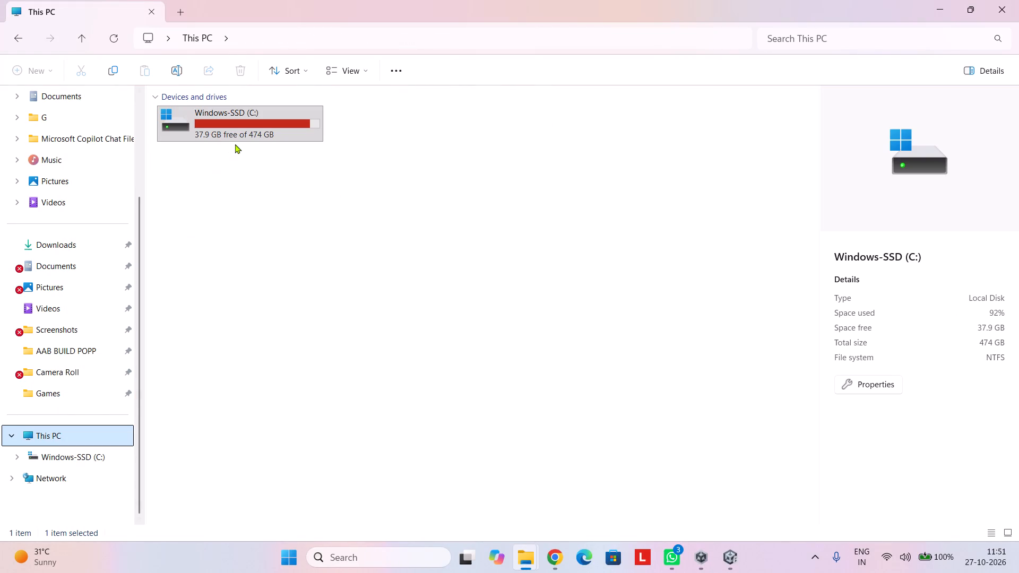
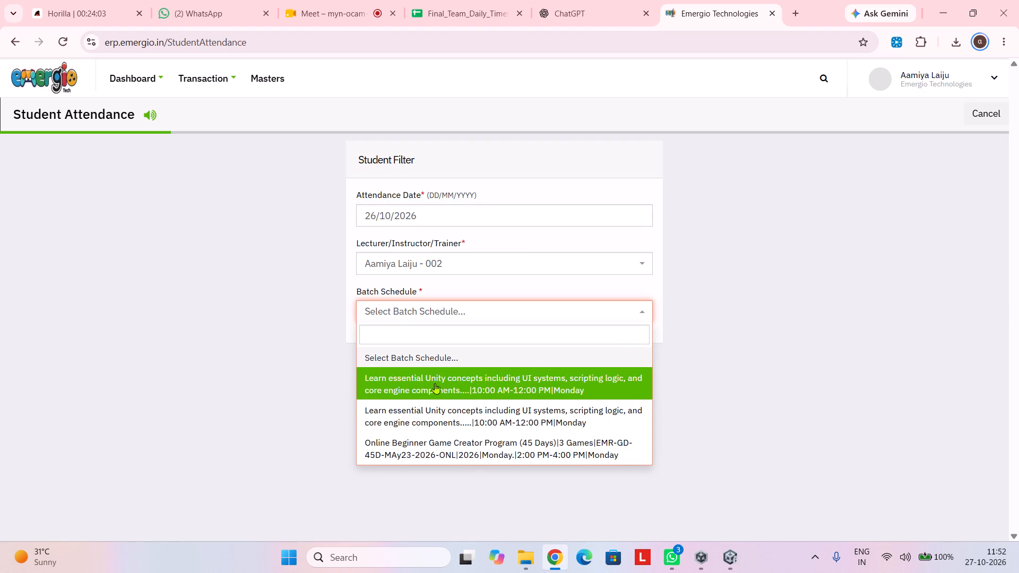
Select the Online Beginner Game Creator Program (45 Days) Monday 2:00 PM-4:00 PM batch schedule for the 26/10/2026 attendance.
left_click(484, 445)
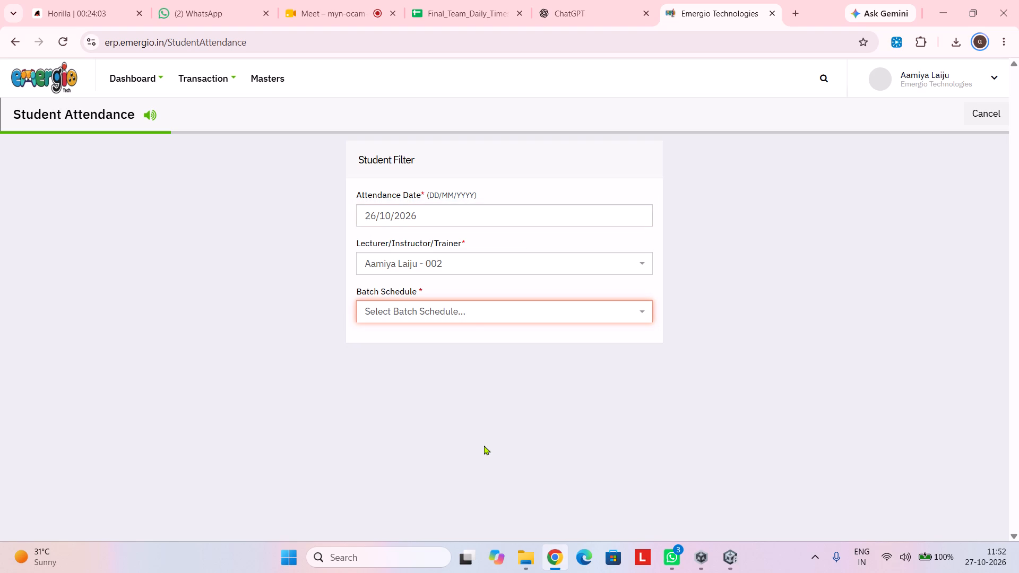
left_click(470, 320)
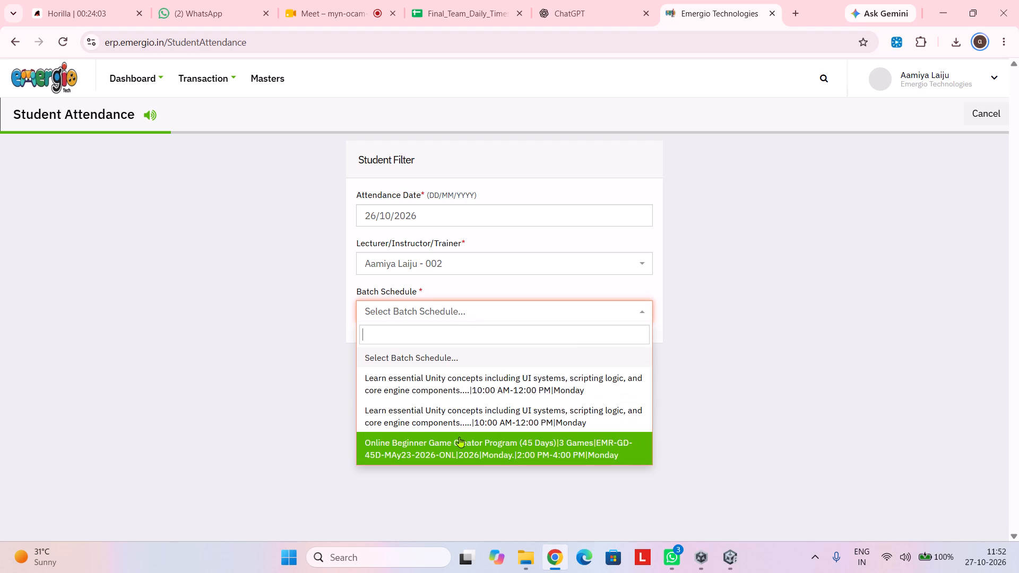
left_click(459, 437)
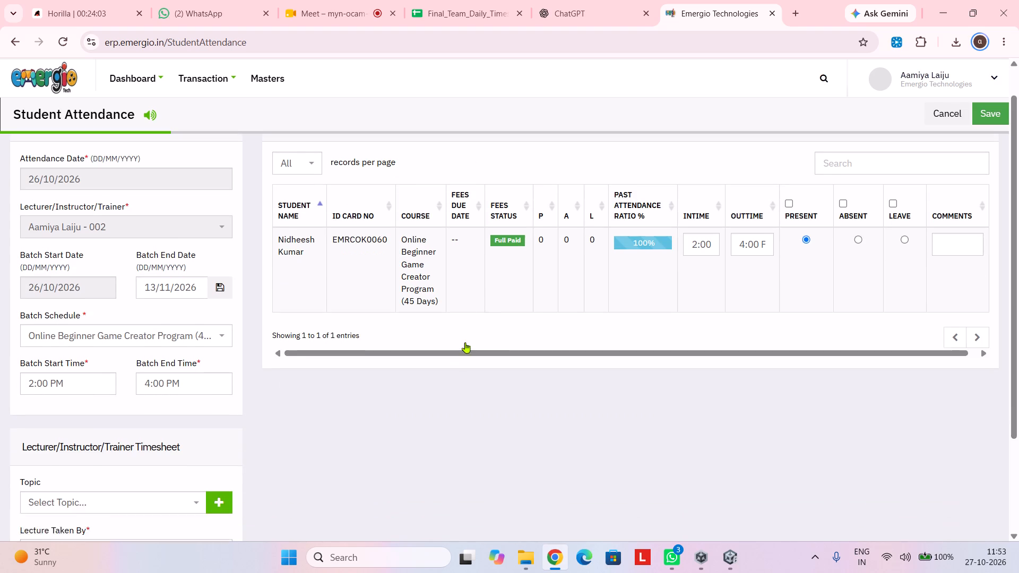
Add and save the topic "Unity Installation" under module 3 Games for the Online Beginner Game Creator Program (45 Days), estimated at 180 minutes.
scroll(273, 435, "down", 1)
left_click(219, 494)
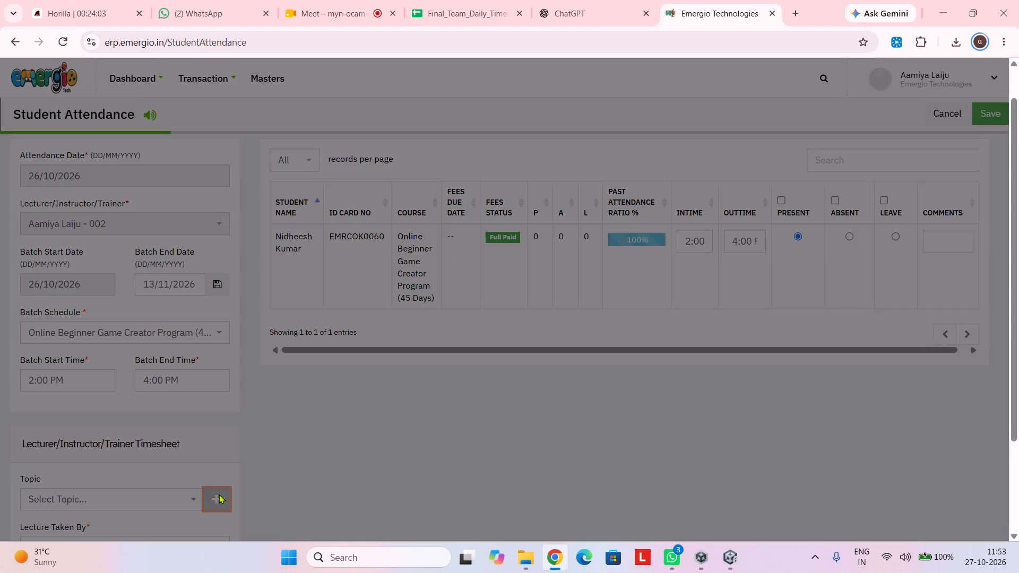
left_click(973, 125)
left_click(891, 206)
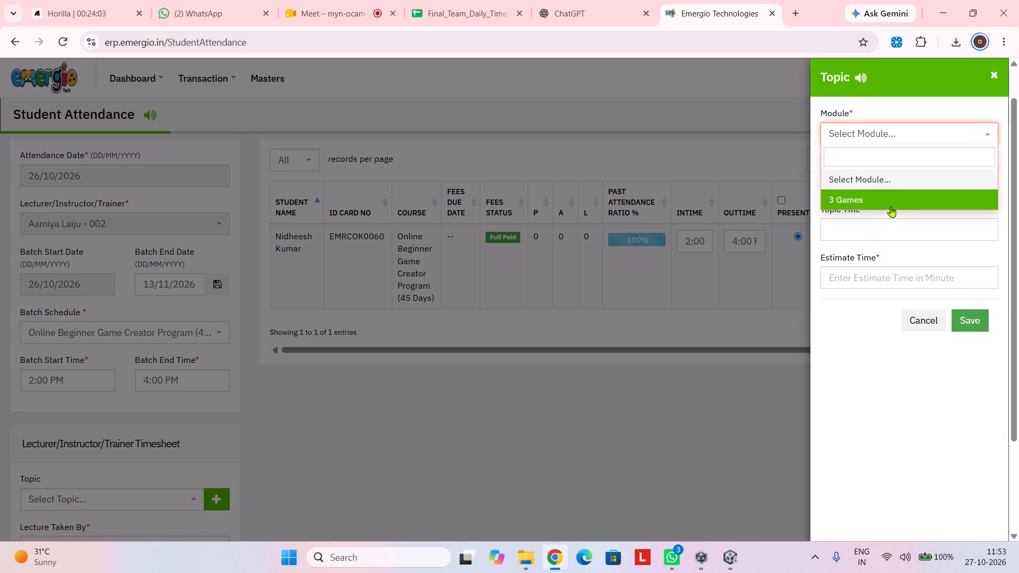
left_click(890, 175)
left_click(836, 249)
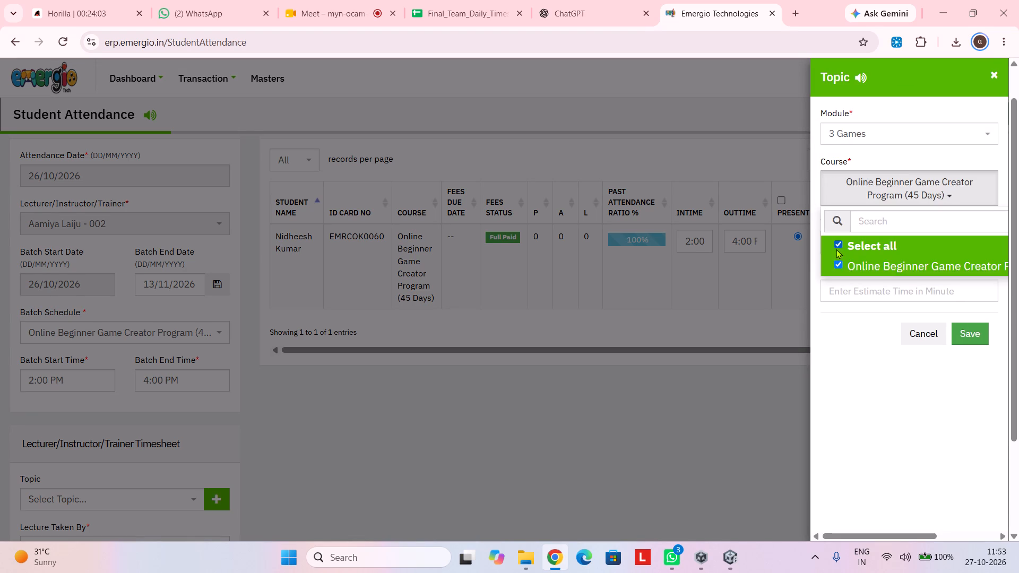
left_click(866, 324)
left_click(875, 249)
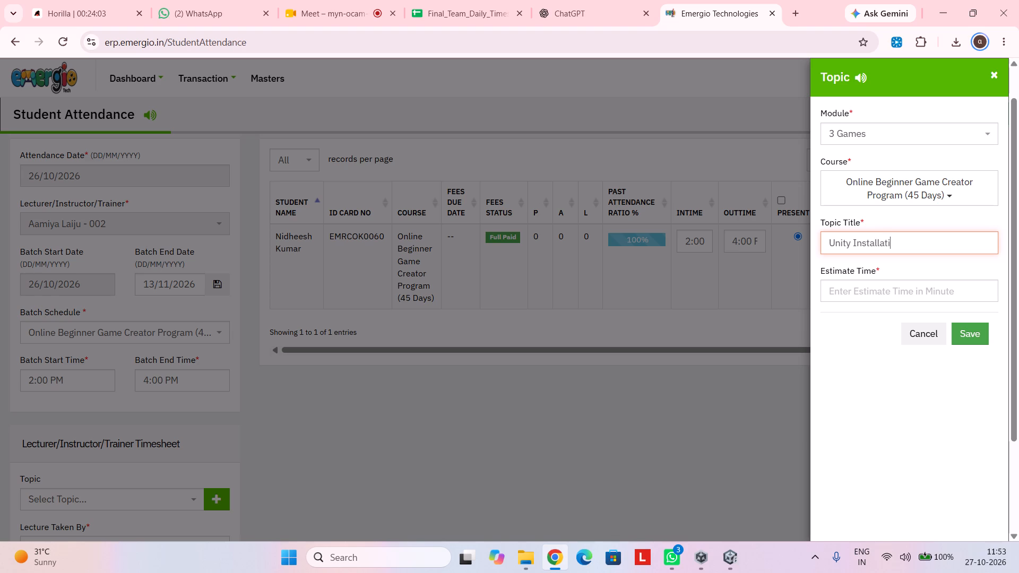
left_click(897, 289)
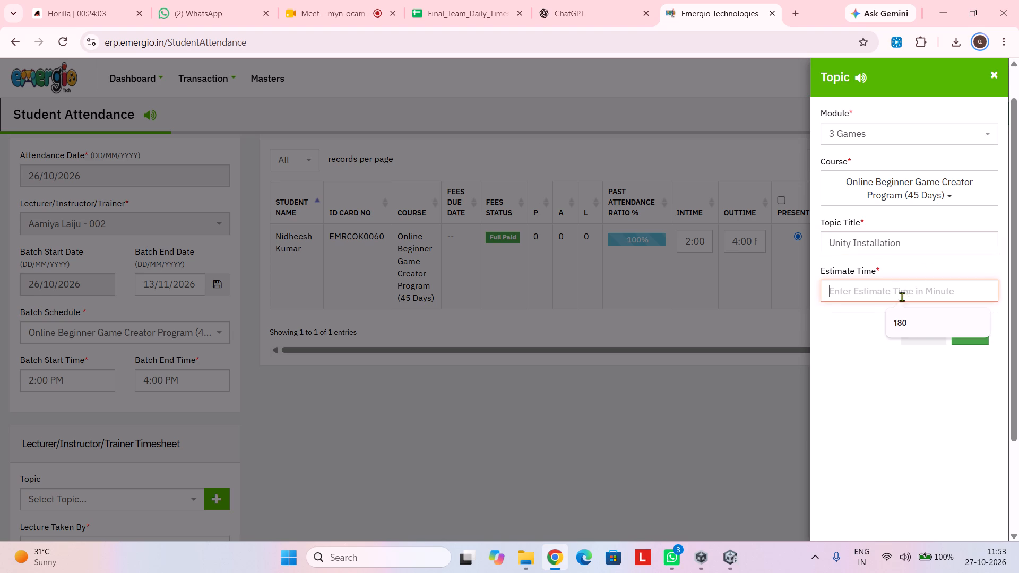
left_click(921, 323)
left_click(969, 324)
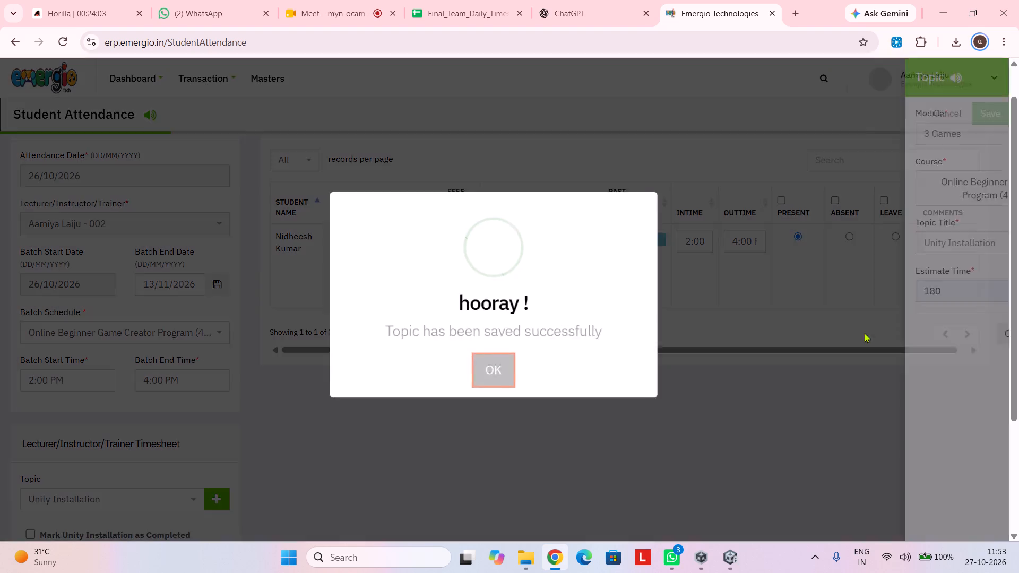
left_click(488, 363)
Mark the Unity Installation topic as completed and save the student attendance record.
scroll(164, 498, "down", 1)
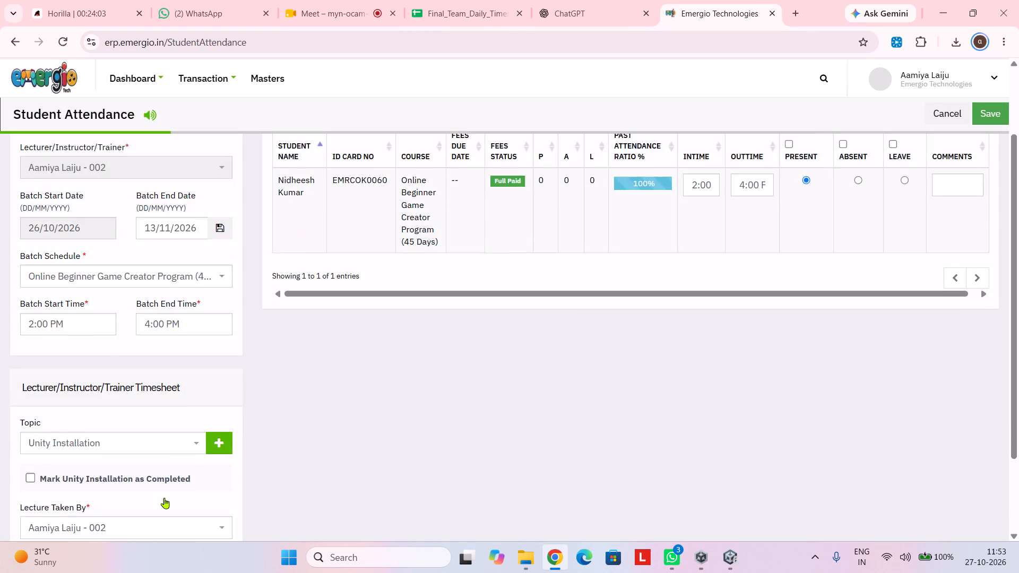
left_click(26, 427)
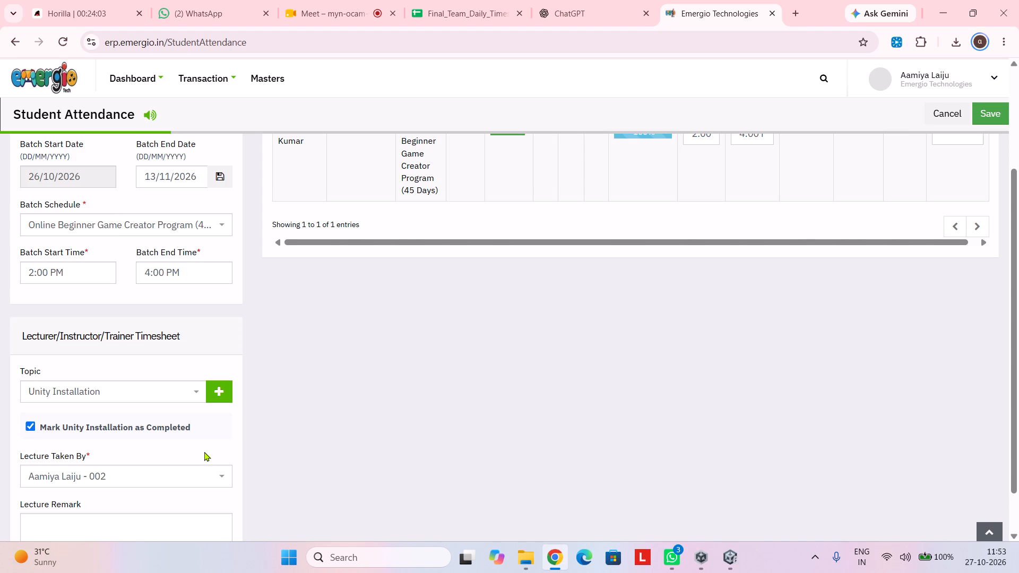
scroll(204, 452, "up", 2)
scroll(204, 452, "right", 3)
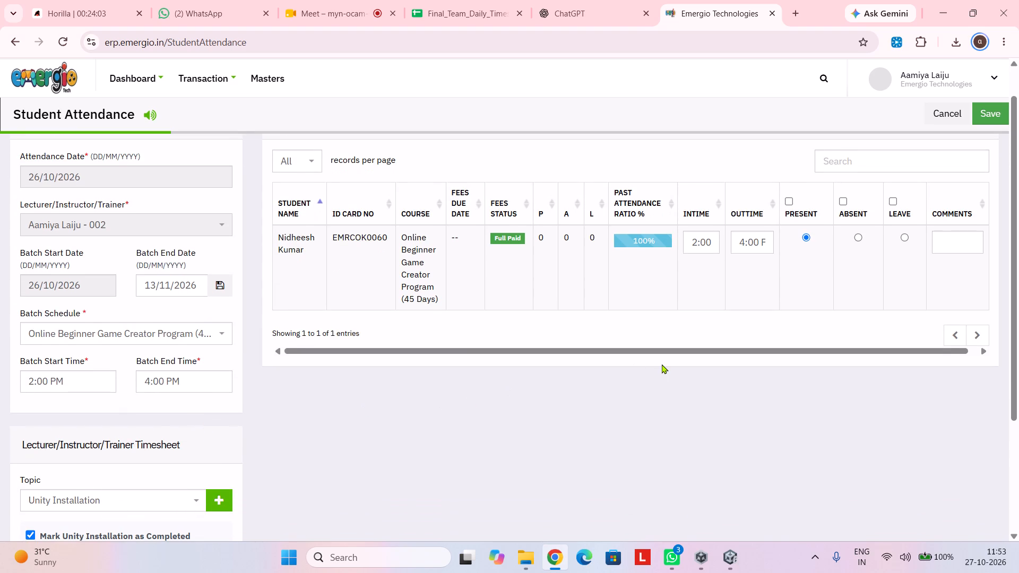
left_click(1000, 111)
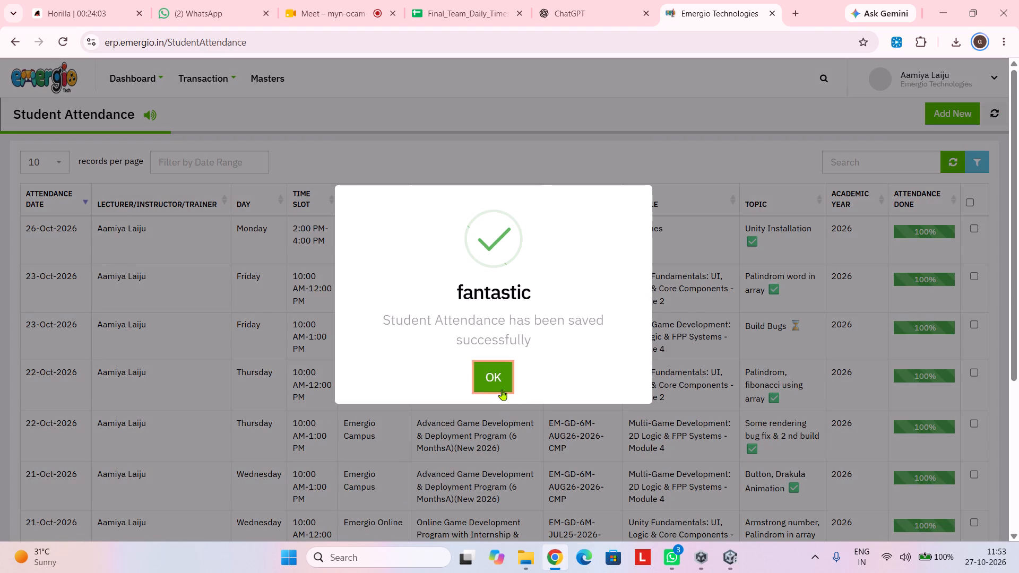
left_click(502, 388)
Start a new attendance record dated 26/10/2026 with the first "Learn essential Unity concepts" Monday 10:00 AM-12:00 PM batch schedule.
left_click(933, 121)
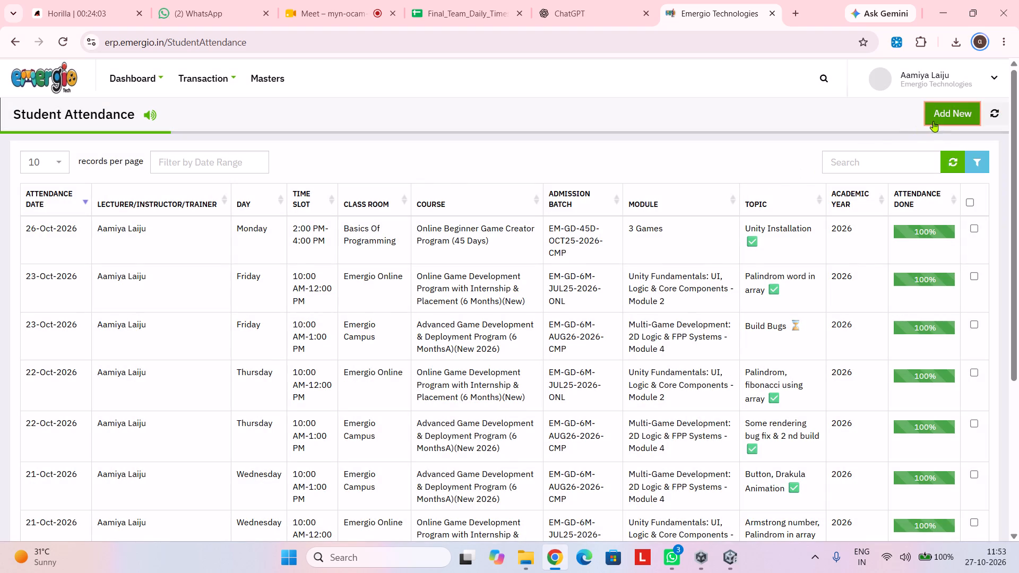
left_click(473, 211)
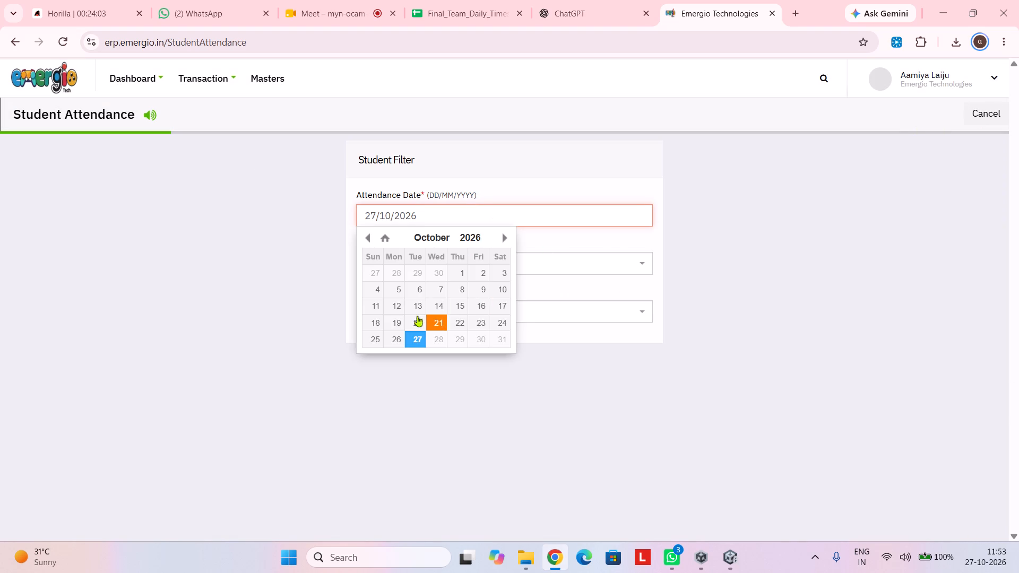
left_click(401, 333)
left_click(431, 314)
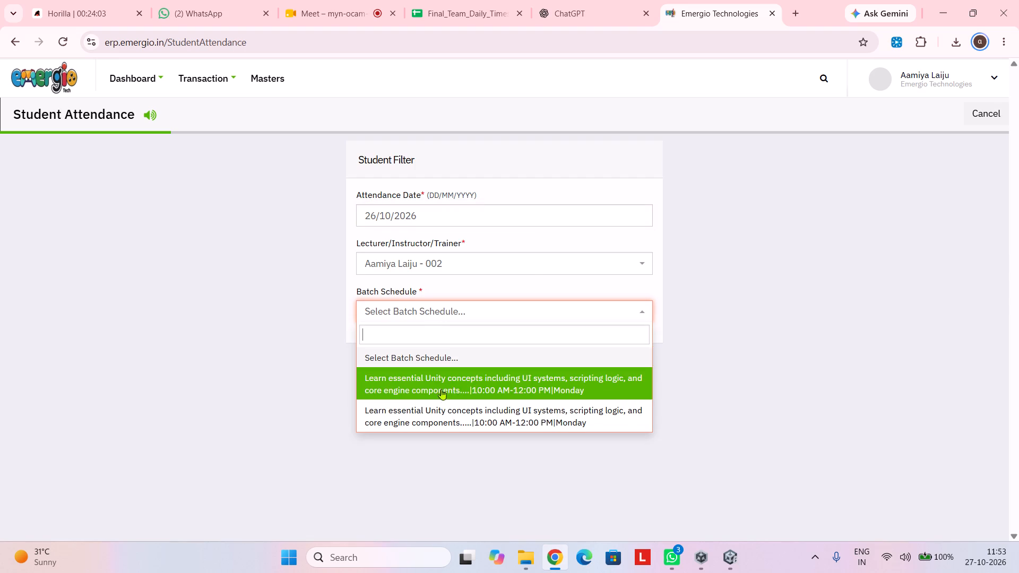
left_click(460, 383)
left_click(453, 324)
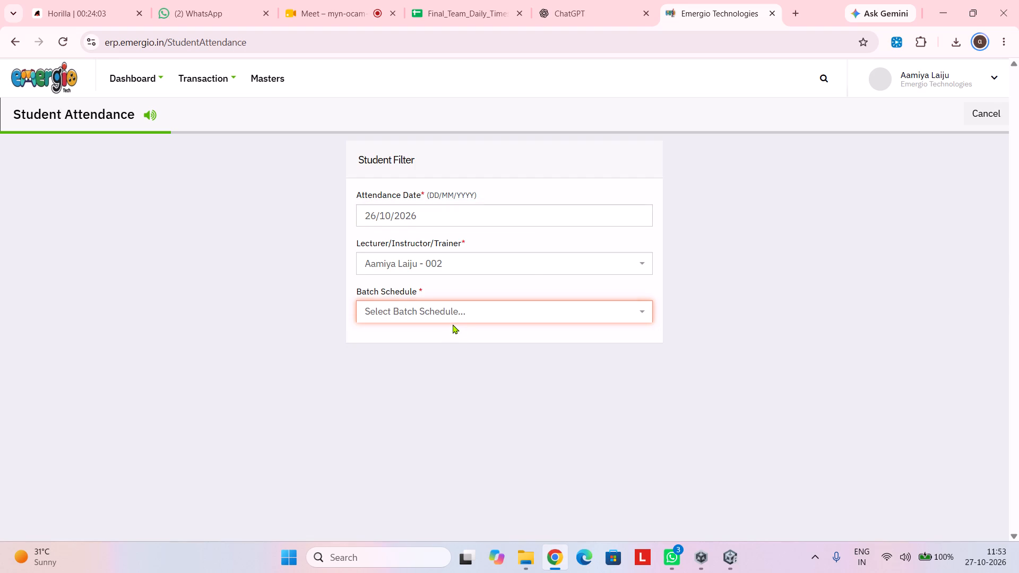
left_click(451, 307)
left_click(444, 377)
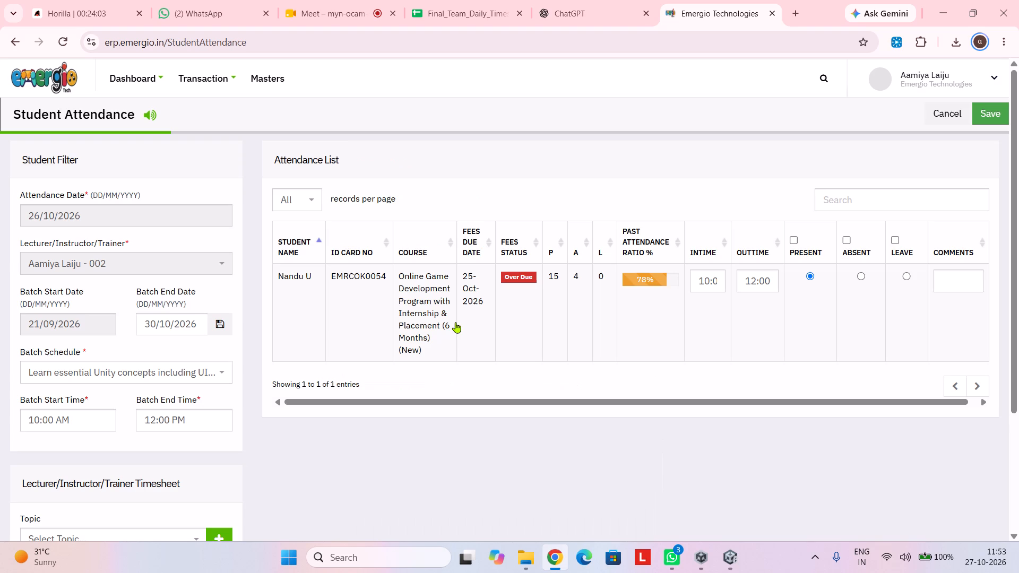
Start a new topic with module "Unity Fundamentals: UI, Logic & Core Components - Module 2" and the Online Game Development Program (6 Months)(New) course.
scroll(271, 413, "down", 1)
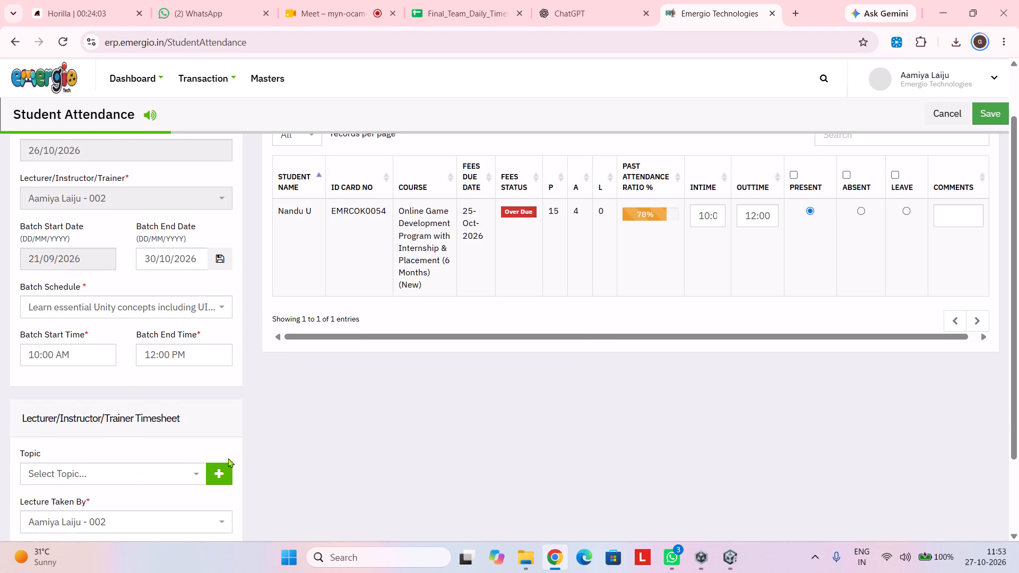
left_click(219, 472)
left_click(894, 133)
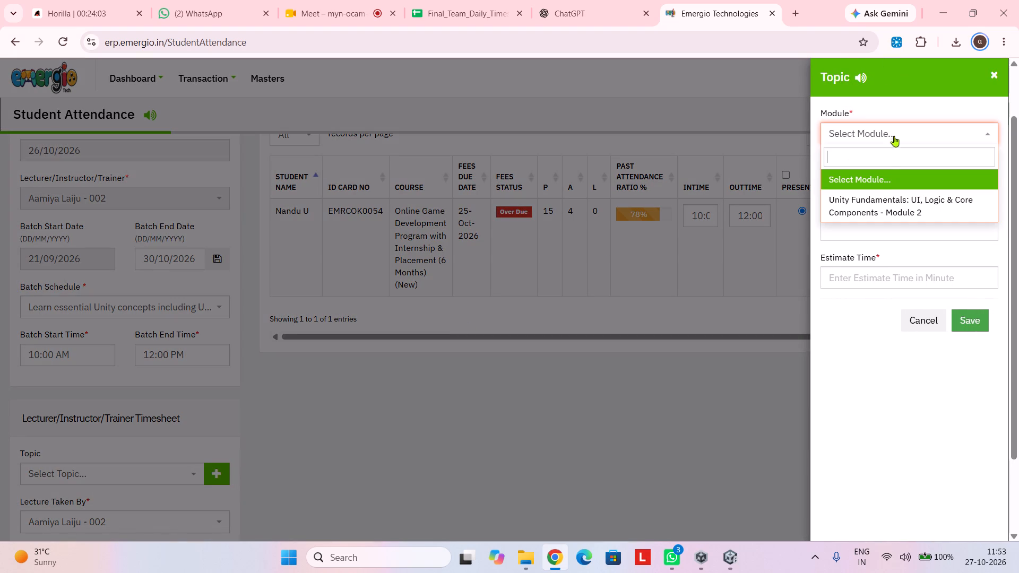
left_click(881, 190)
left_click(881, 190)
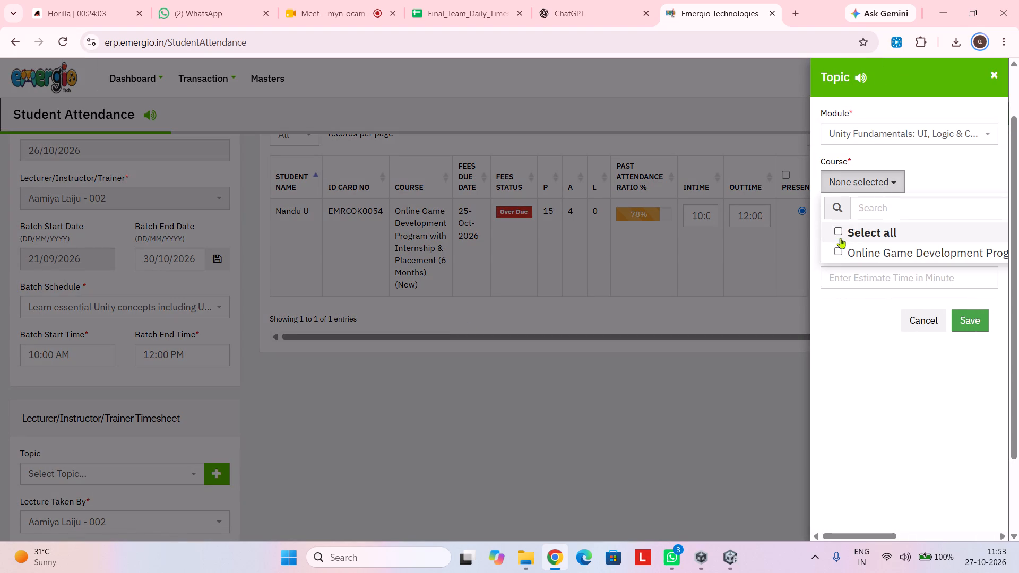
left_click(835, 249)
right_click(876, 325)
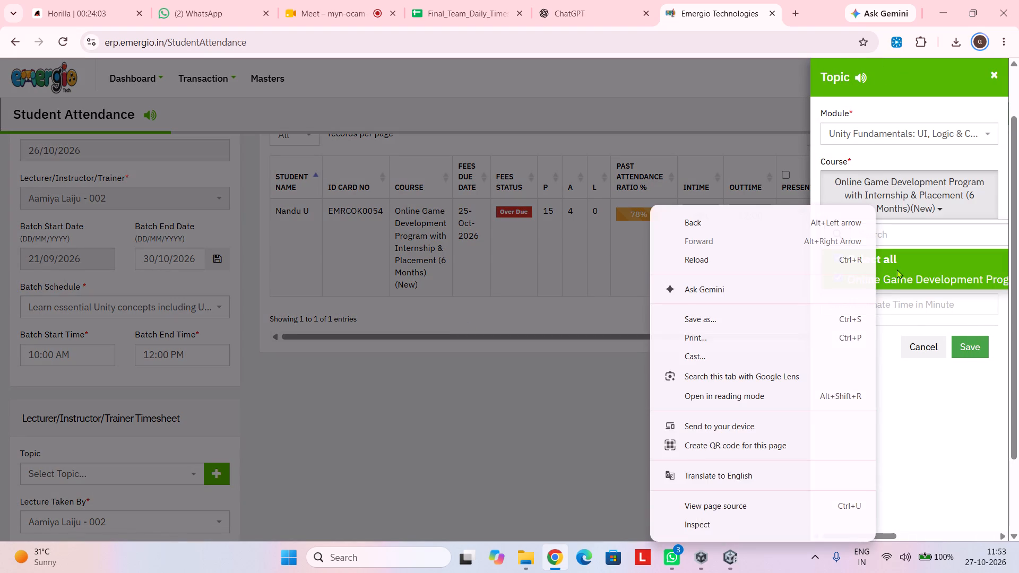
left_click(895, 379)
Title the topic "Palindrome word in array", set its estimate time to 180 minutes, and save it.
left_click(894, 264)
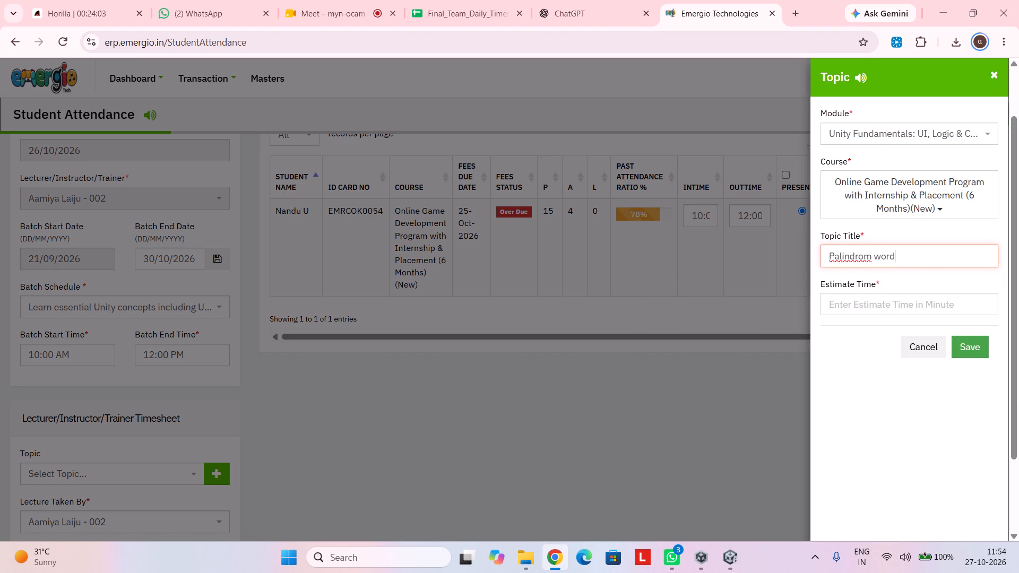
key("space")
type("in array")
left_click(908, 300)
left_click(923, 350)
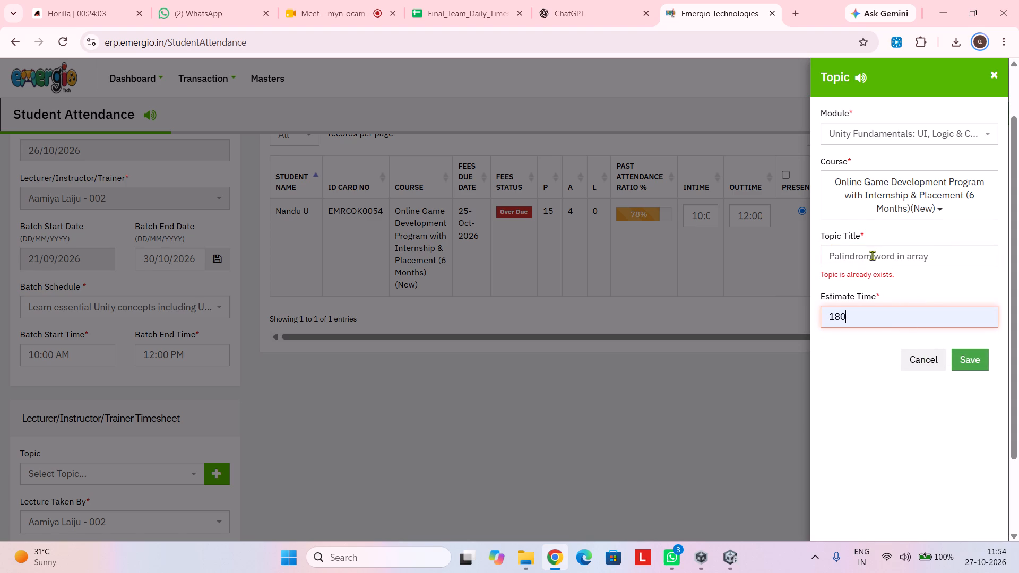
left_click(872, 255)
key("e")
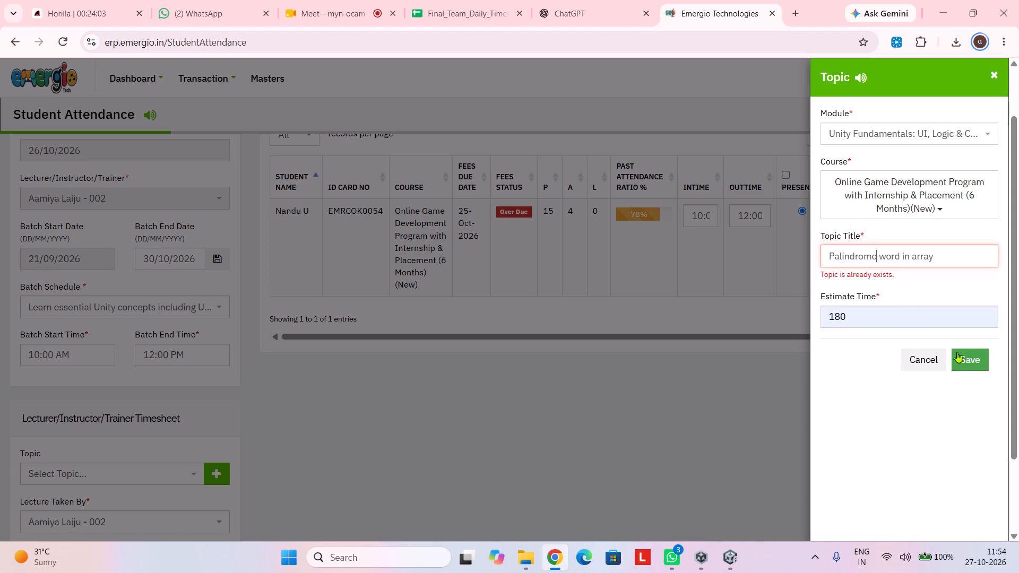
left_click(963, 351)
left_click(500, 375)
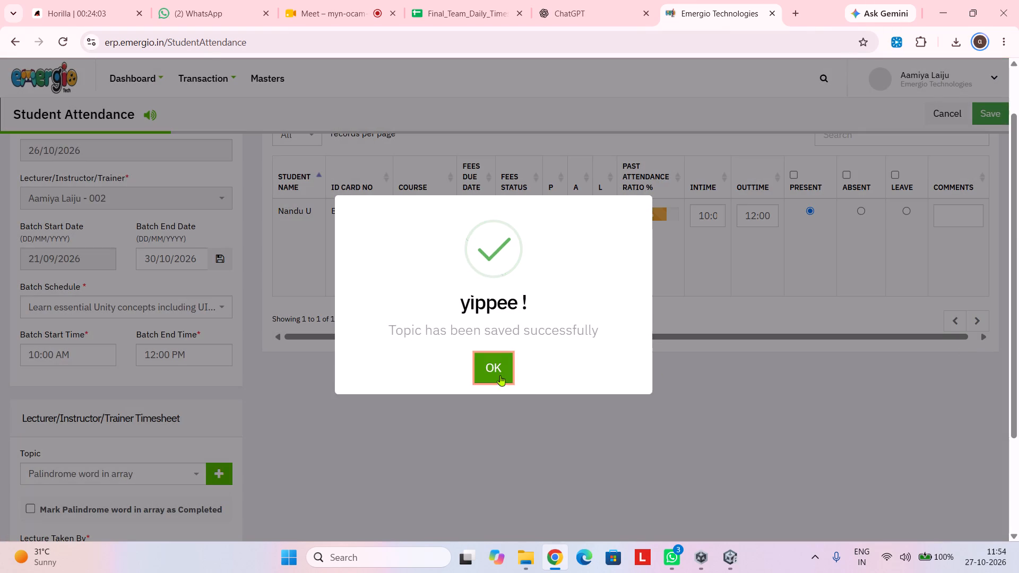
Mark the Palindrome word in array topic as completed and save the student attendance record.
left_click(41, 508)
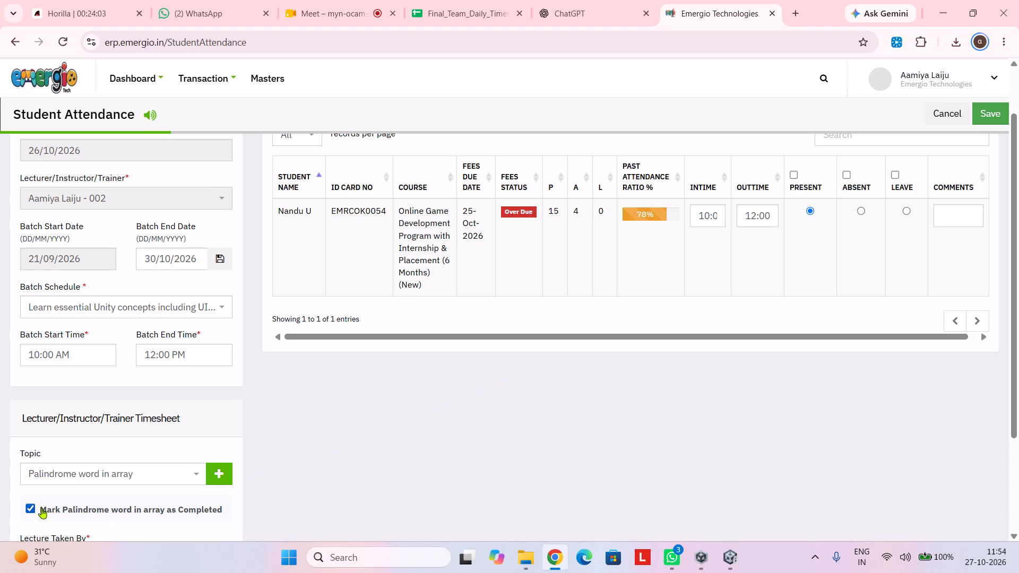
scroll(252, 464, "down", 1)
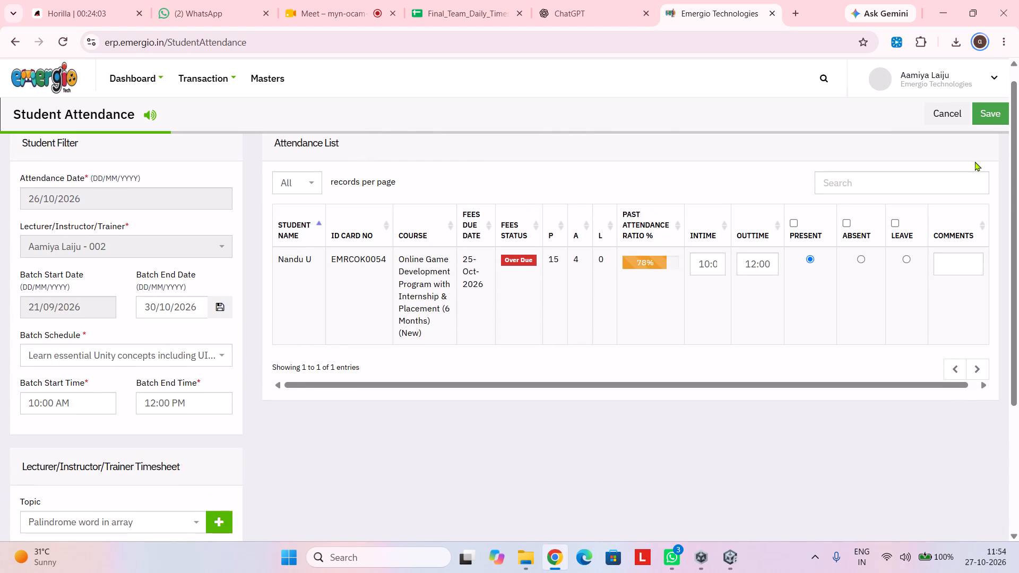
left_click(991, 121)
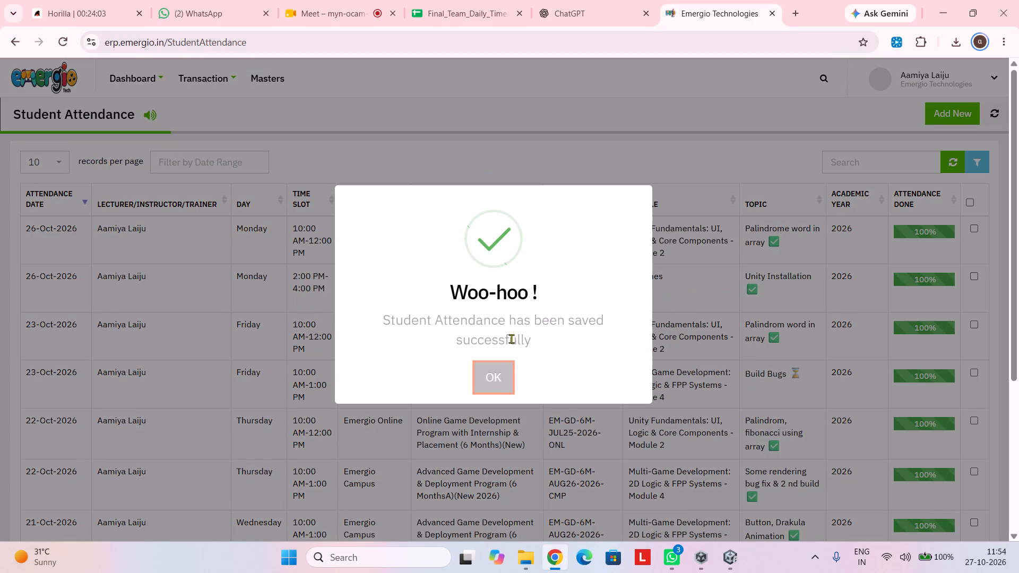
left_click(493, 379)
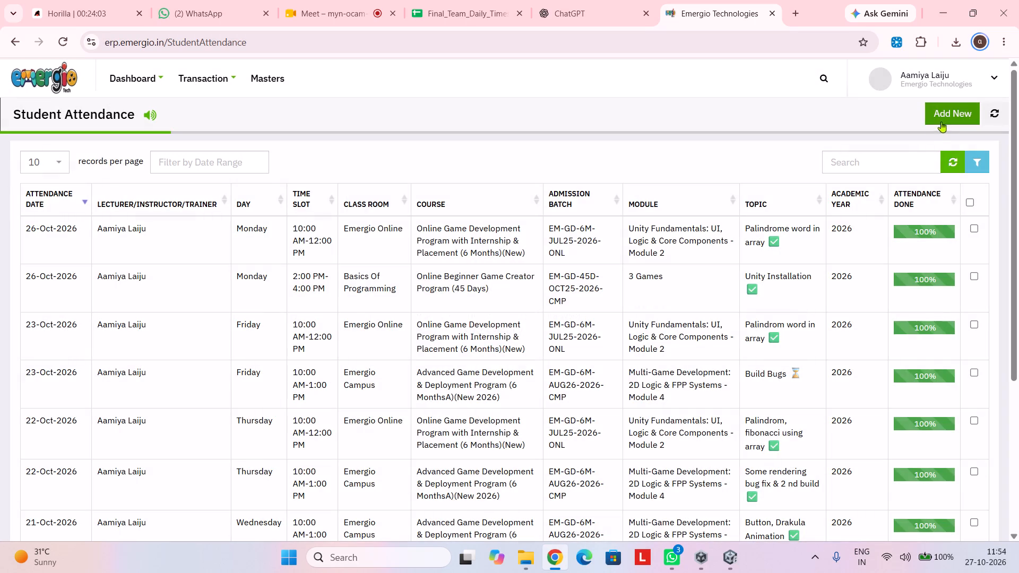
Start another attendance record dated 26/10/2026 with the remaining "Learn essential Unity concepts" Monday 10:00 AM-12:00 PM batch schedule.
left_click(942, 120)
left_click(489, 215)
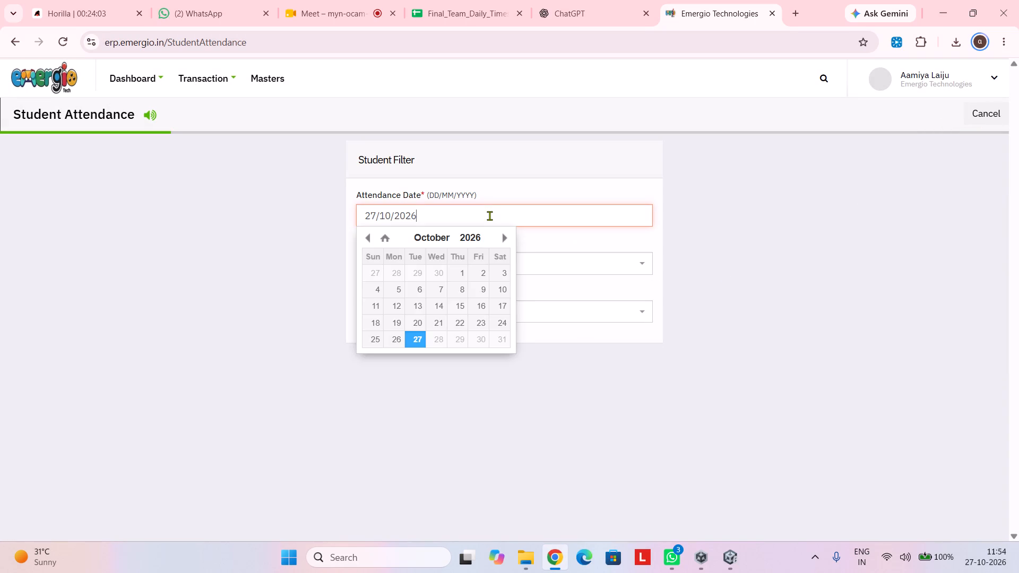
left_click(392, 332)
left_click(417, 314)
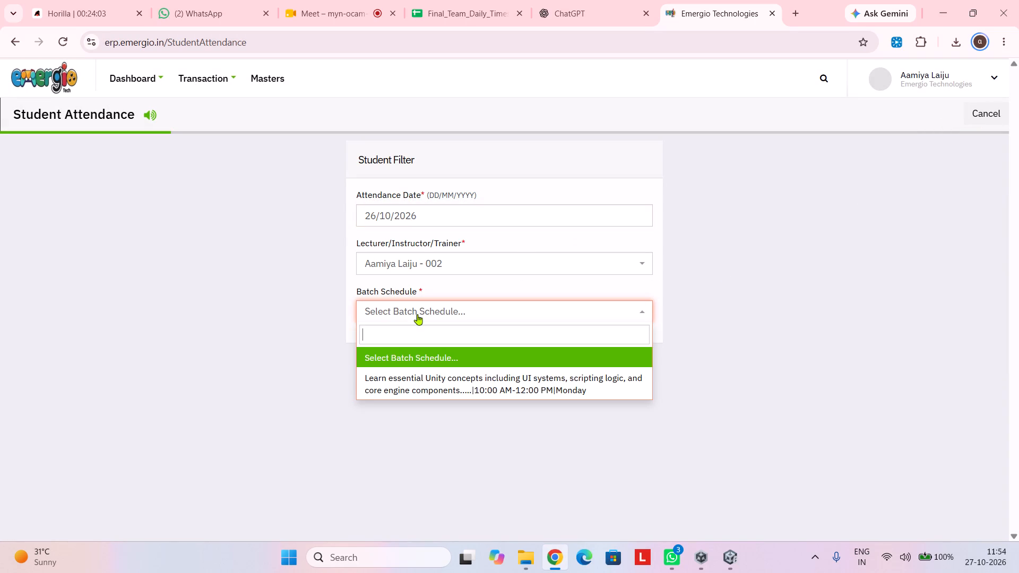
left_click(446, 371)
left_click(482, 290)
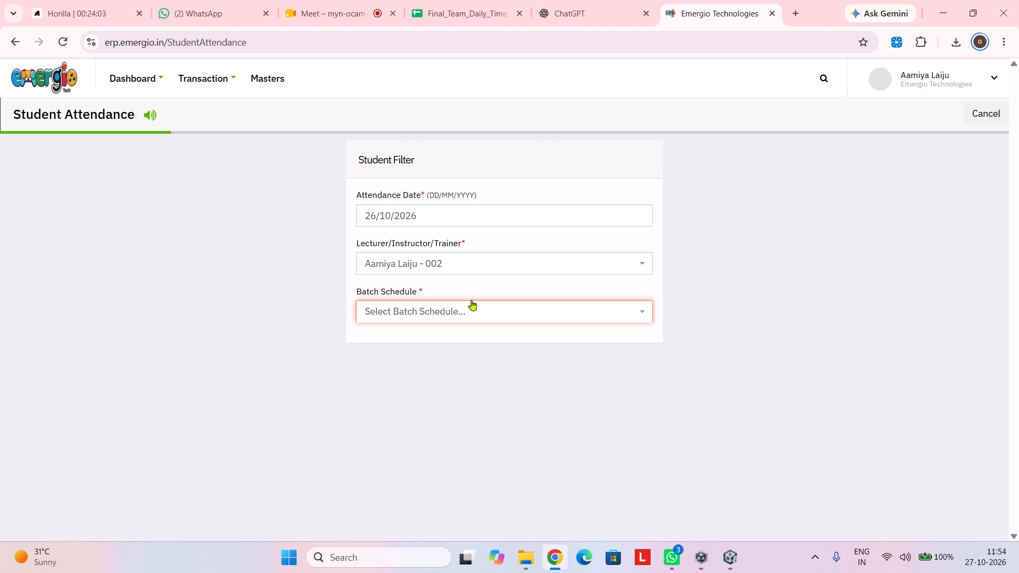
left_click(470, 300)
left_click(486, 385)
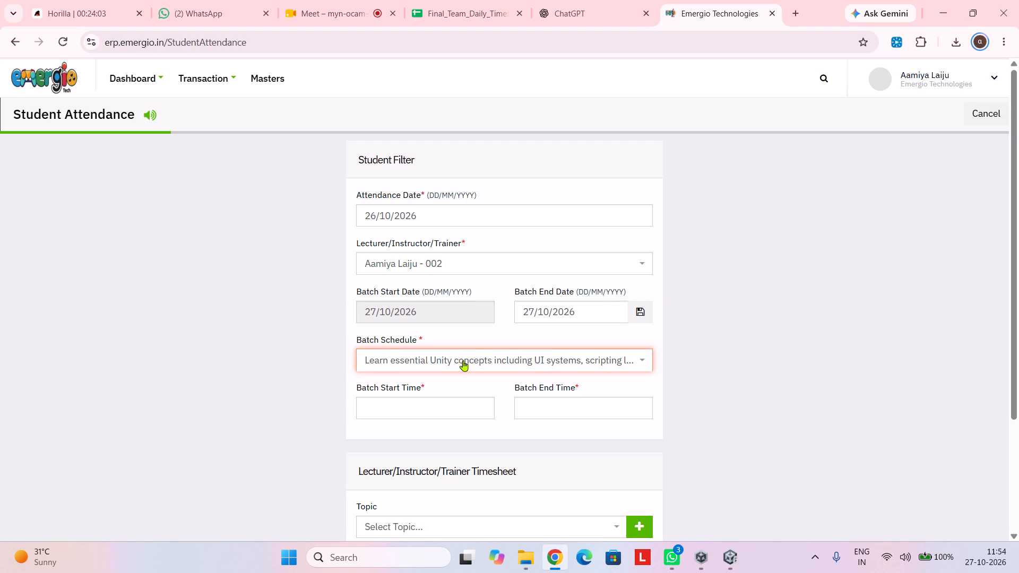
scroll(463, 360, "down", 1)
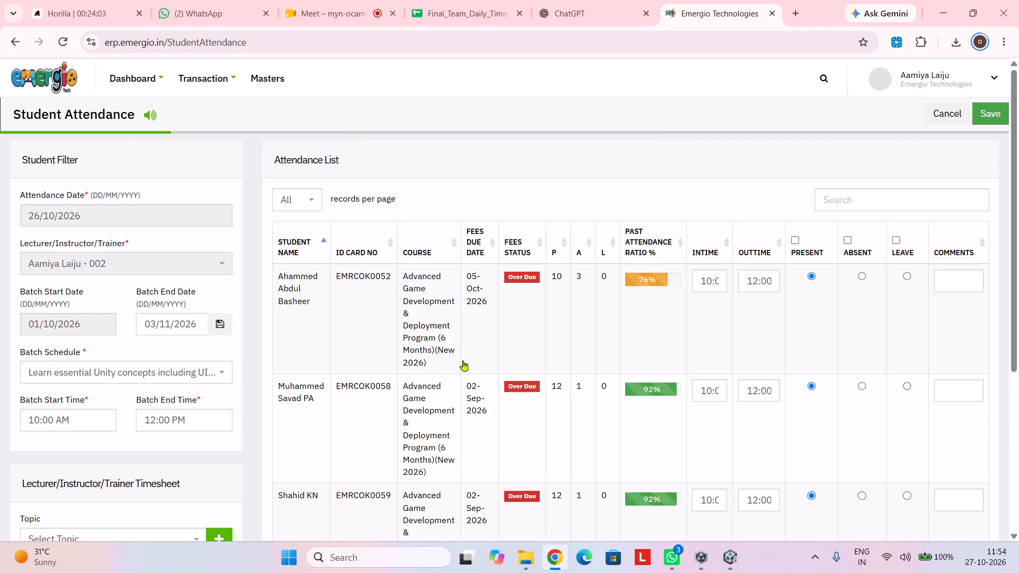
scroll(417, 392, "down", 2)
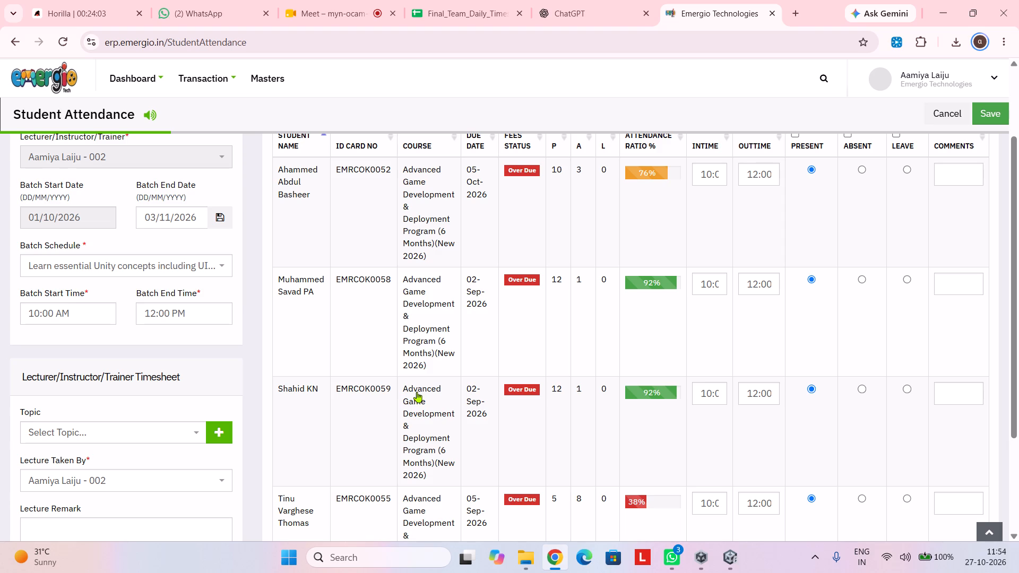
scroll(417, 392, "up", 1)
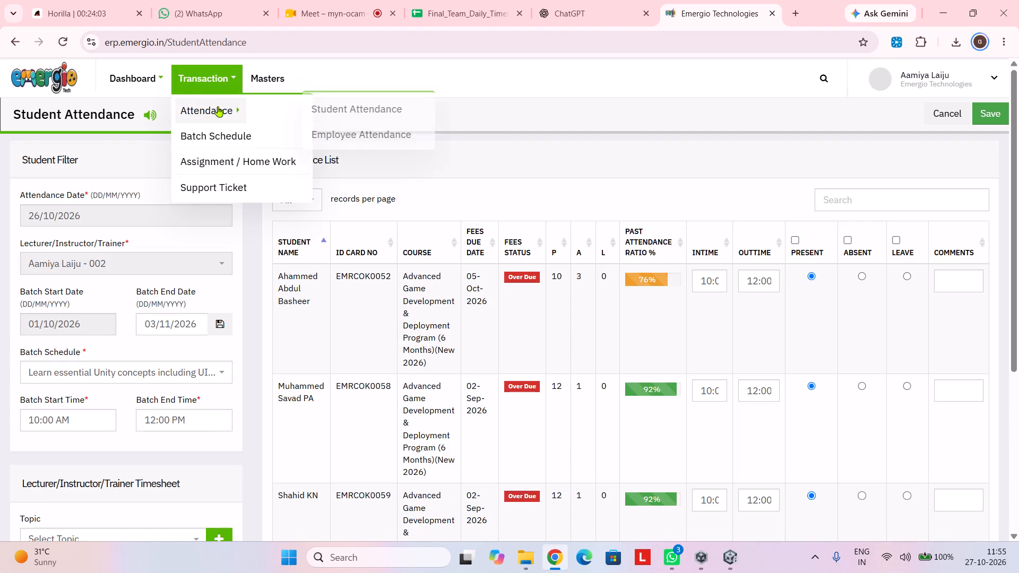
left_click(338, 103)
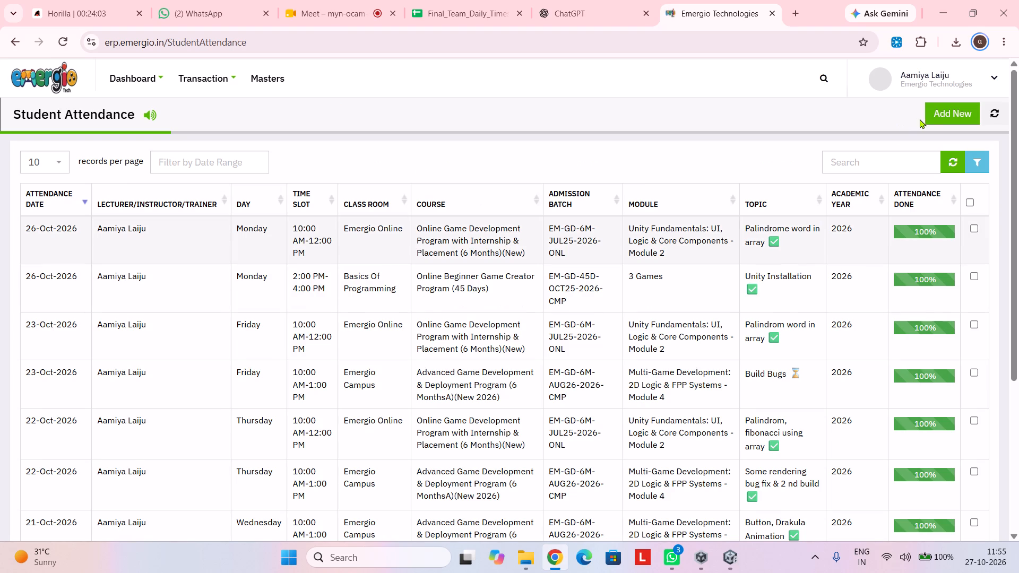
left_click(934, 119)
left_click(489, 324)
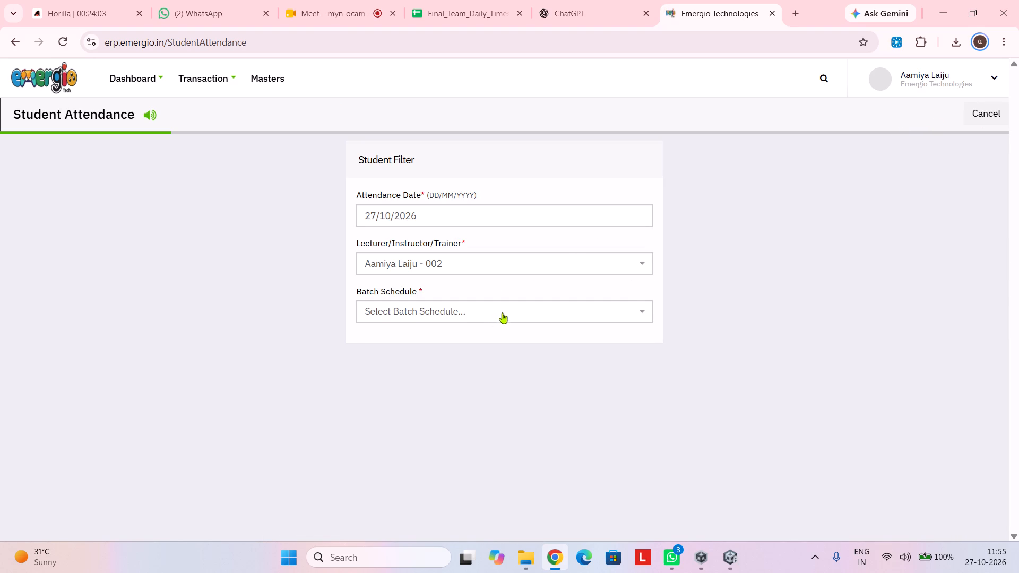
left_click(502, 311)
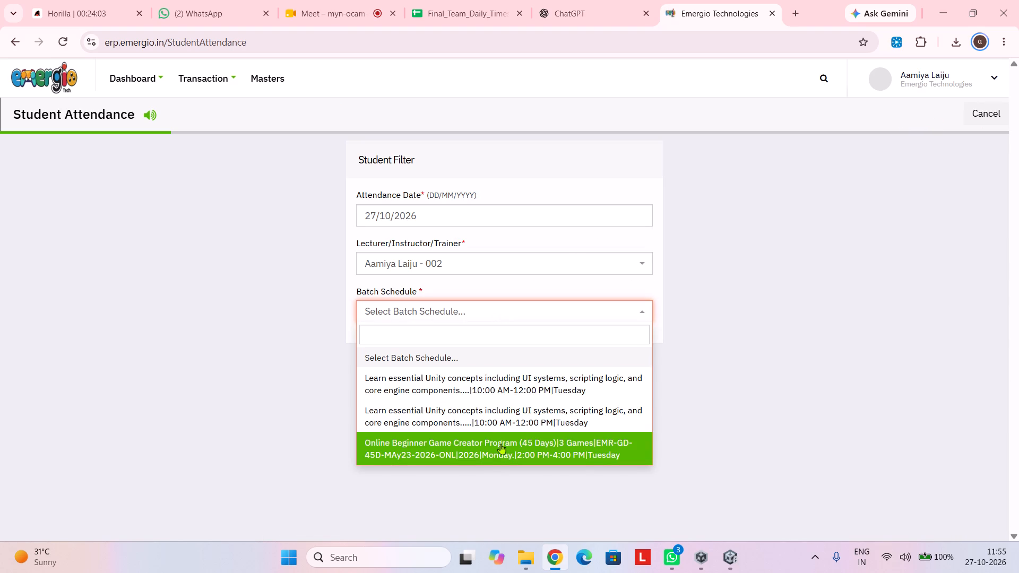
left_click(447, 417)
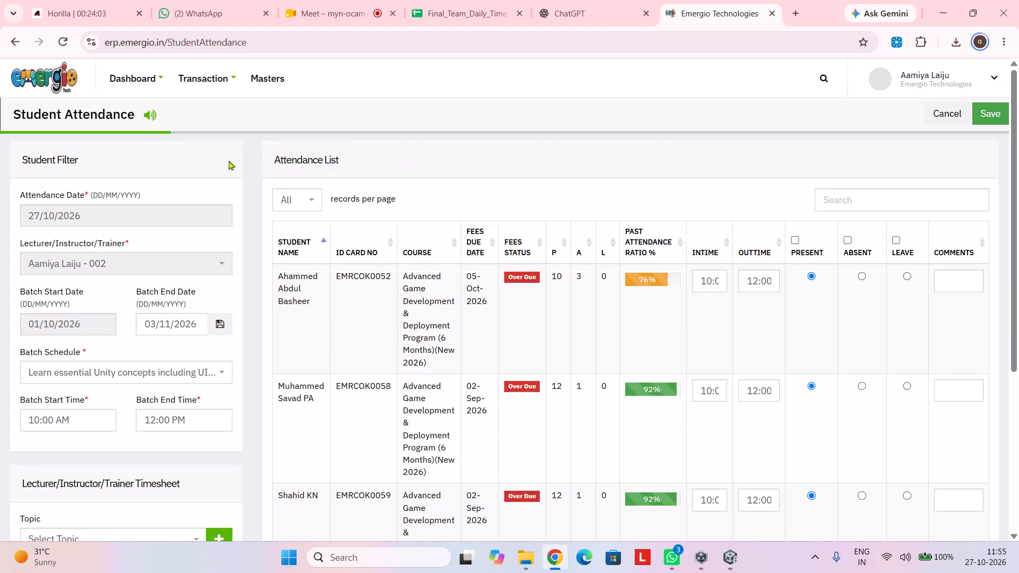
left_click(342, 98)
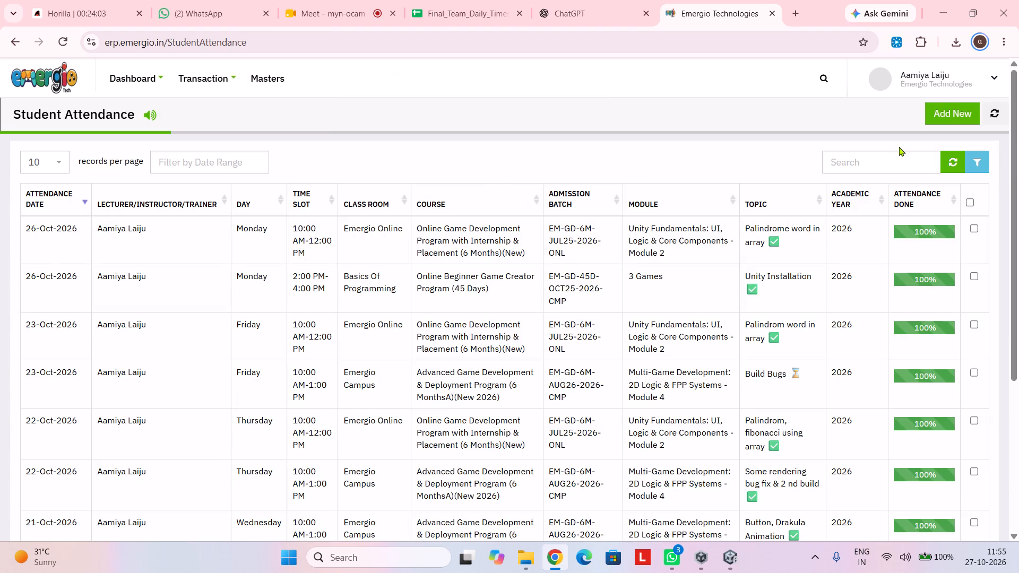
Start a new attendance record dated 27/10/2026 with the first "Learn essential Unity concepts" Tuesday 10:00 AM-12:00 PM batch schedule.
left_click(941, 118)
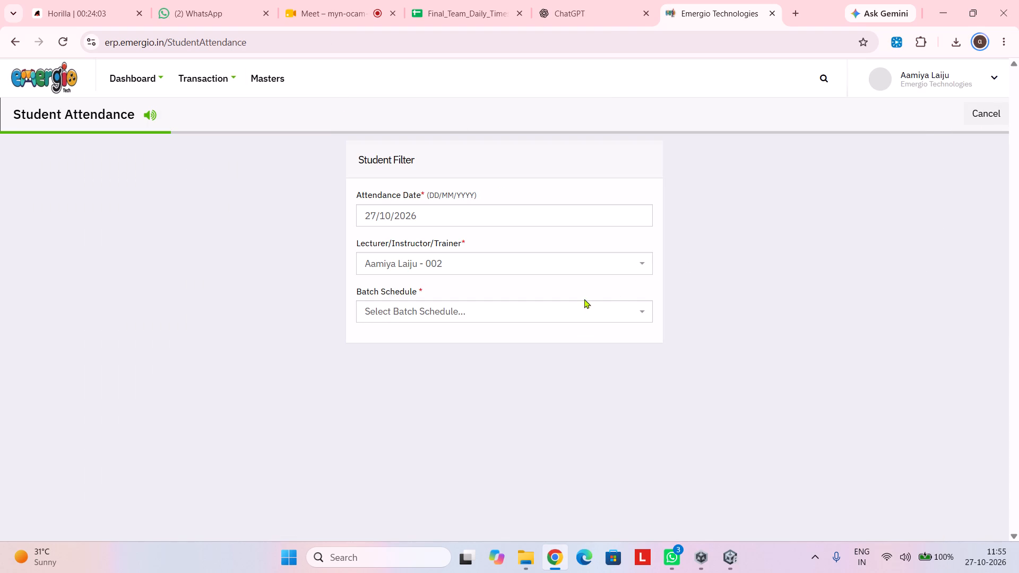
left_click(558, 311)
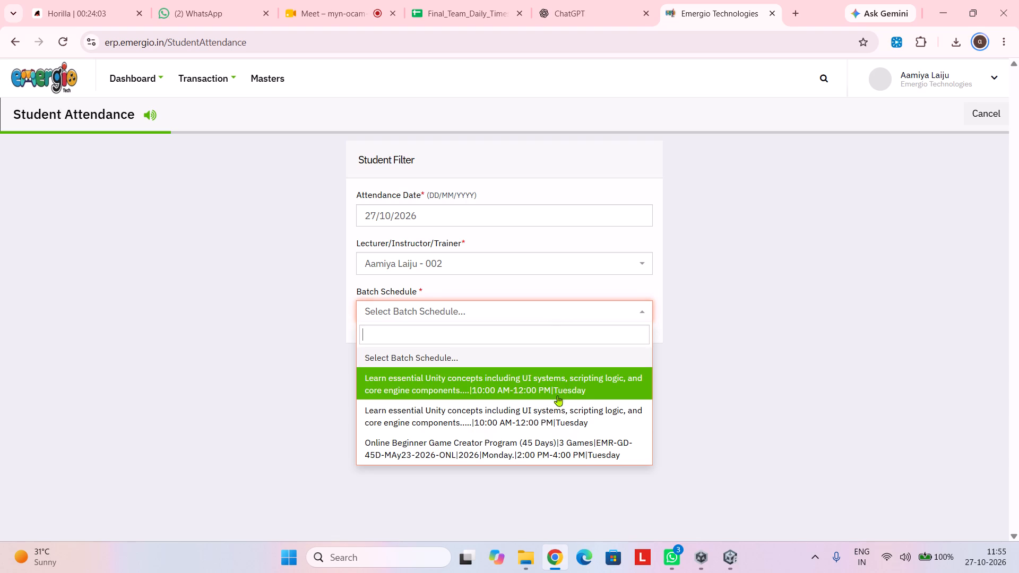
left_click(563, 387)
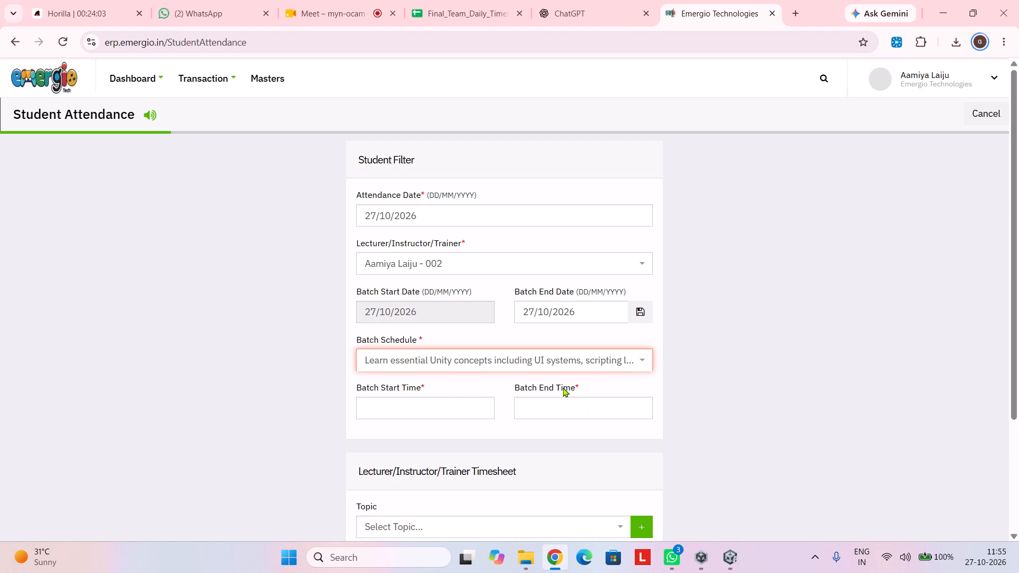
Start a new topic with module "Unity Fundamentals: UI, Logic & Core Components - Module 2" and the Online Game Development Program with Internship & Placement course.
scroll(214, 387, "down", 1)
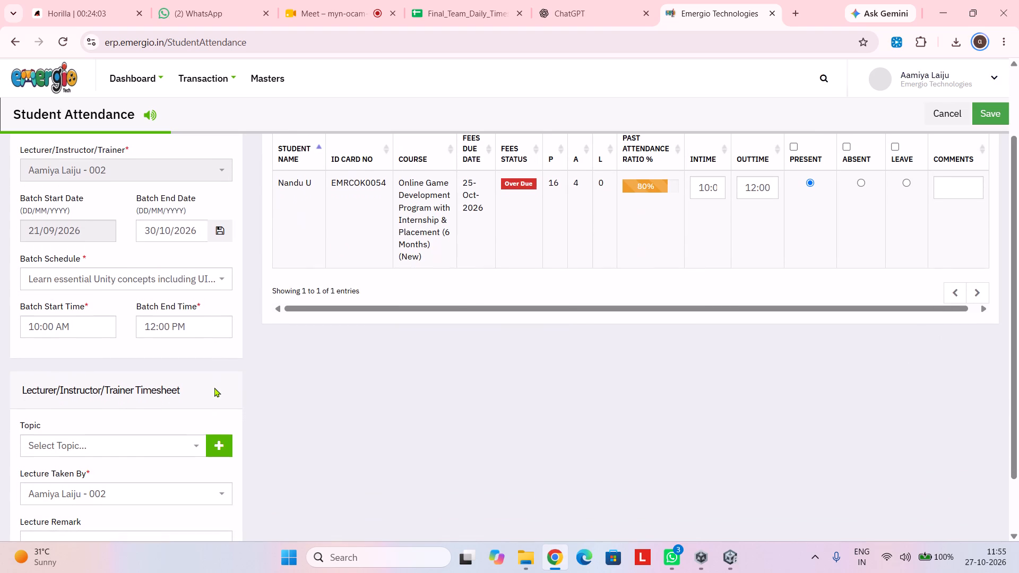
left_click(217, 445)
left_click(916, 122)
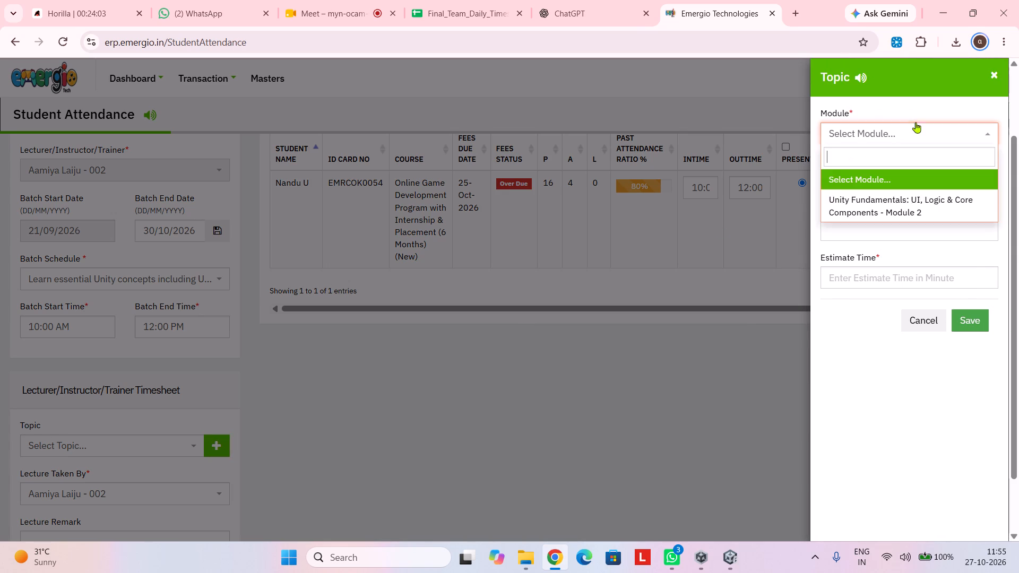
left_click(863, 192)
left_click(863, 185)
left_click(842, 251)
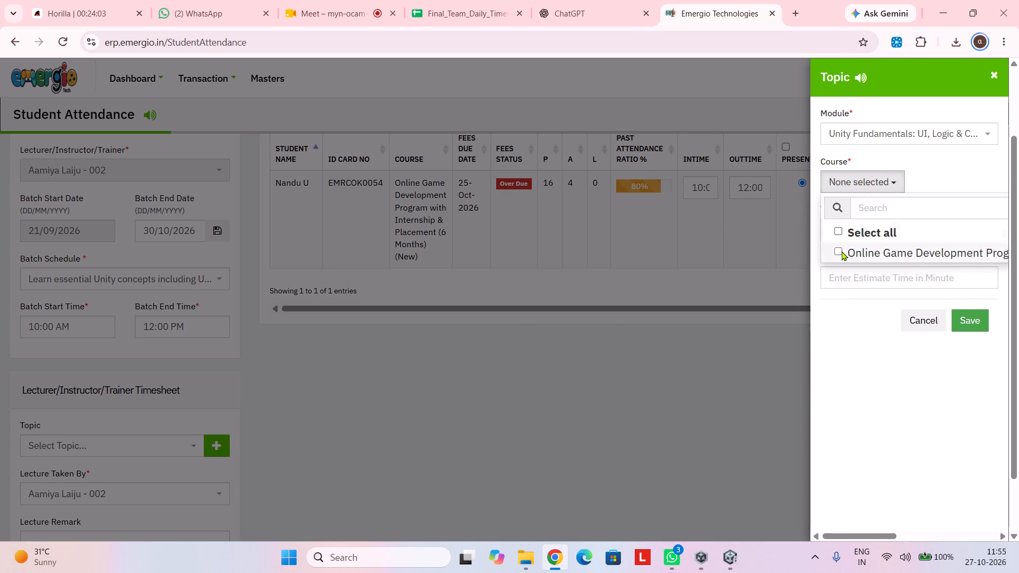
left_click(851, 348)
left_click(878, 270)
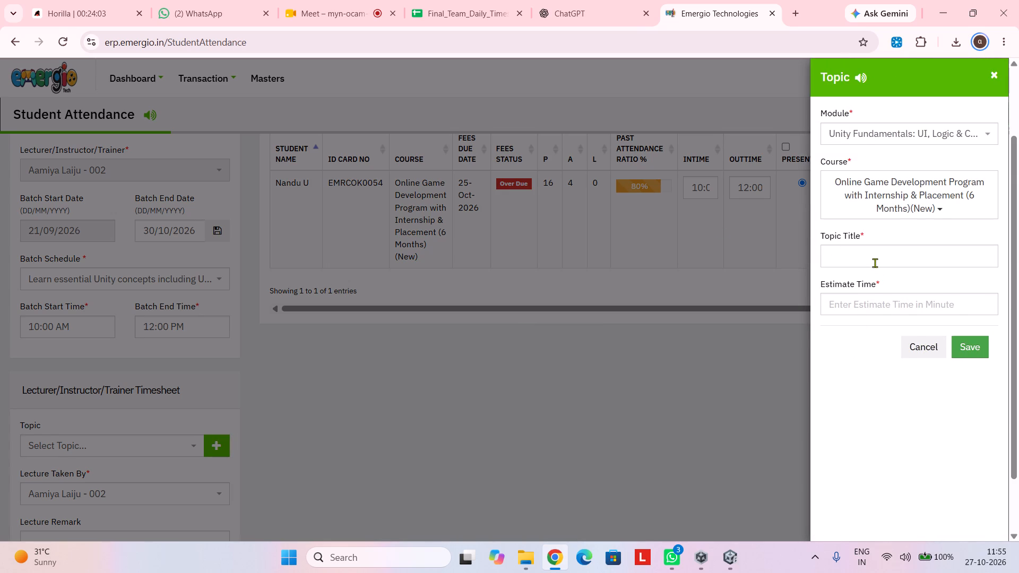
Enter a topic title beginning "String Manipulation & Ticket Bookin" and open the estimate time for entry.
left_click(875, 262)
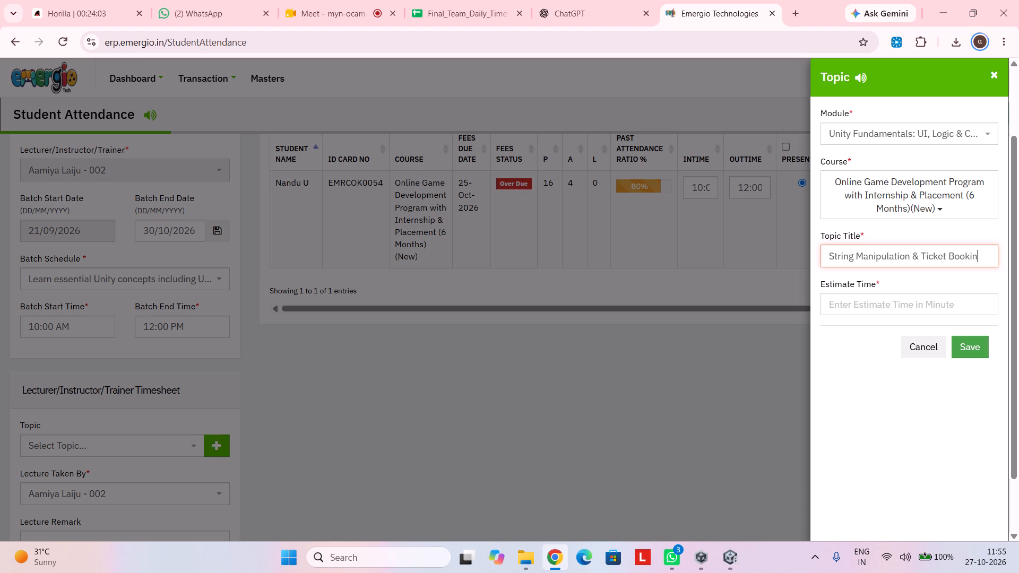
left_click(926, 311)
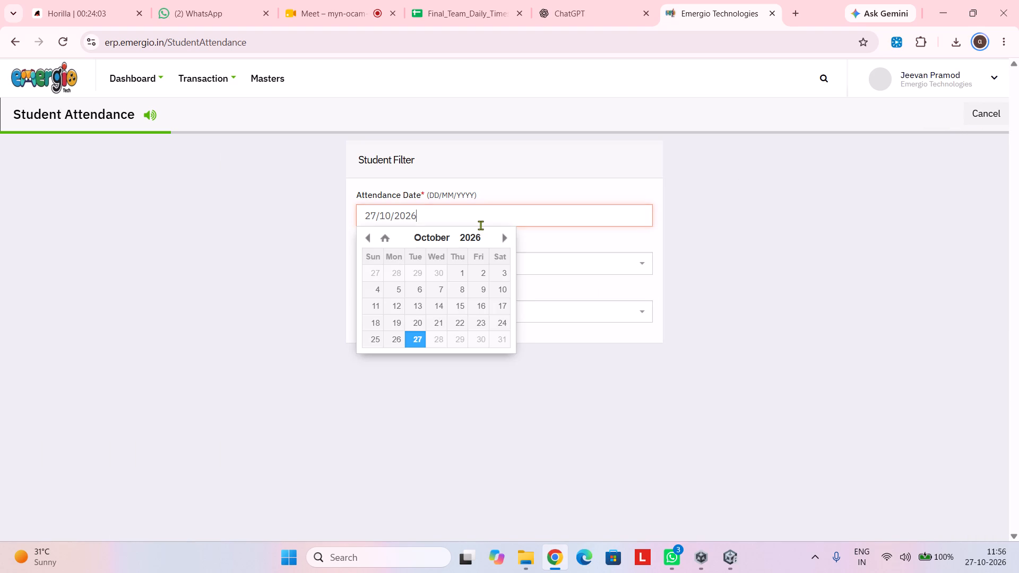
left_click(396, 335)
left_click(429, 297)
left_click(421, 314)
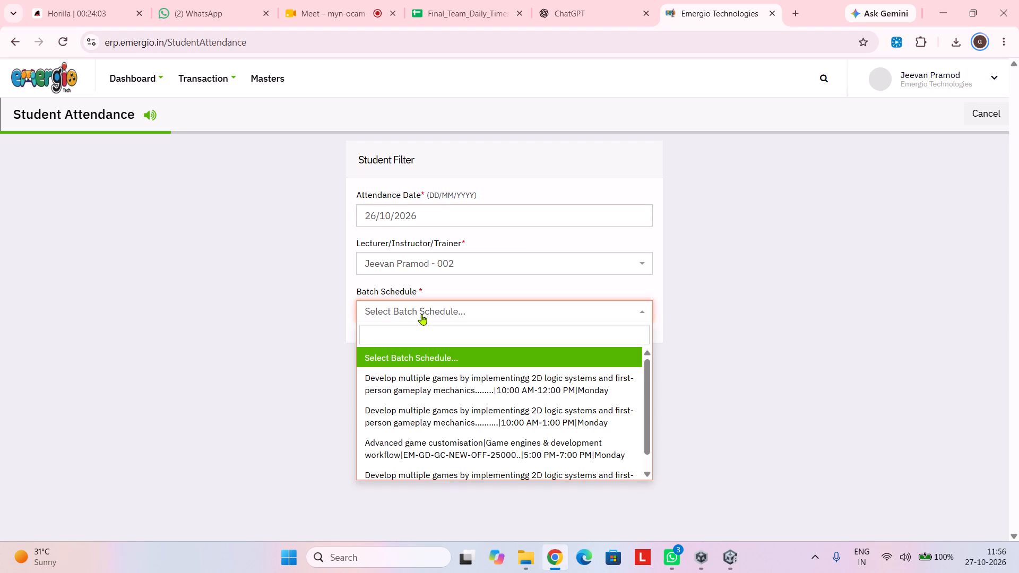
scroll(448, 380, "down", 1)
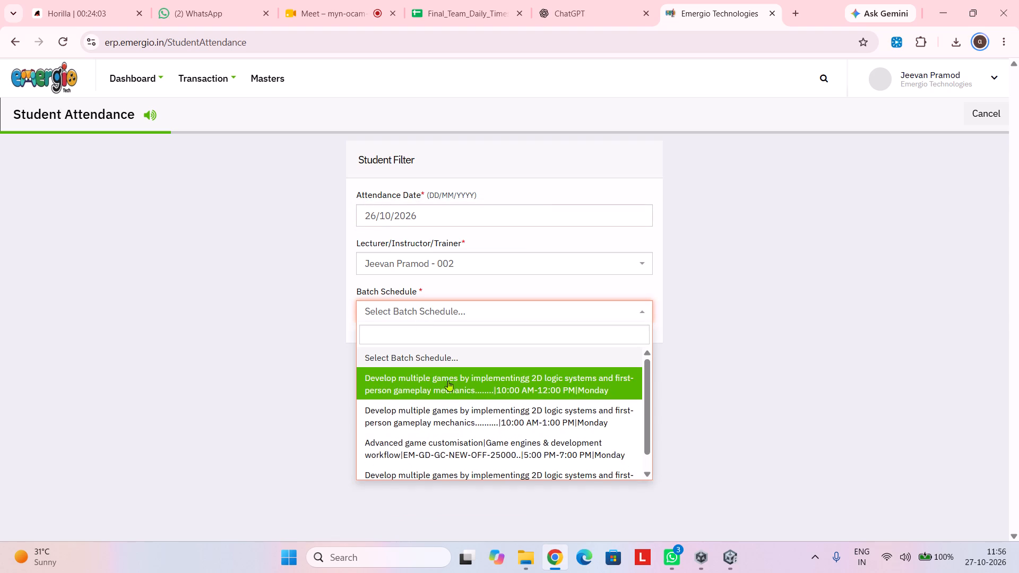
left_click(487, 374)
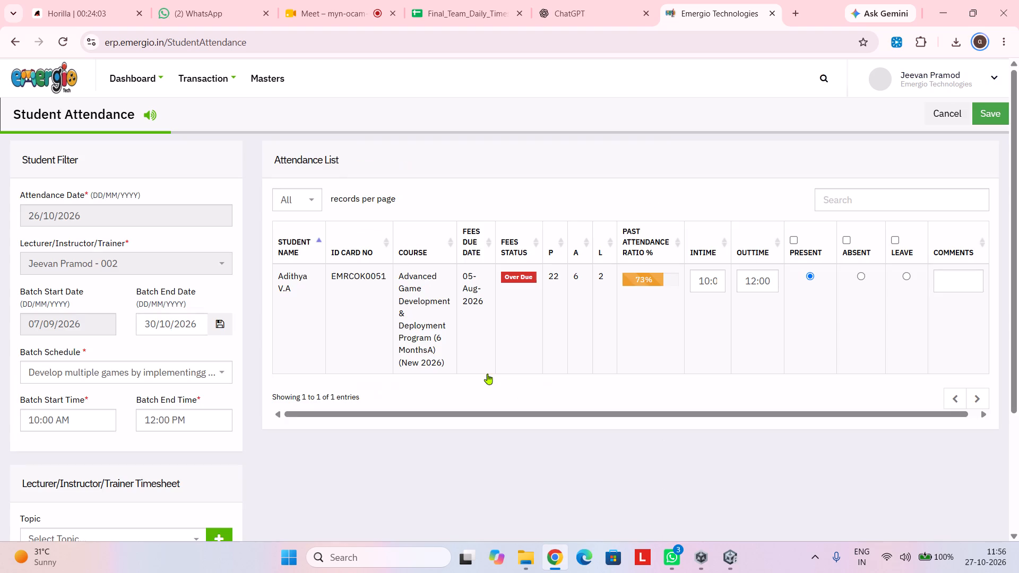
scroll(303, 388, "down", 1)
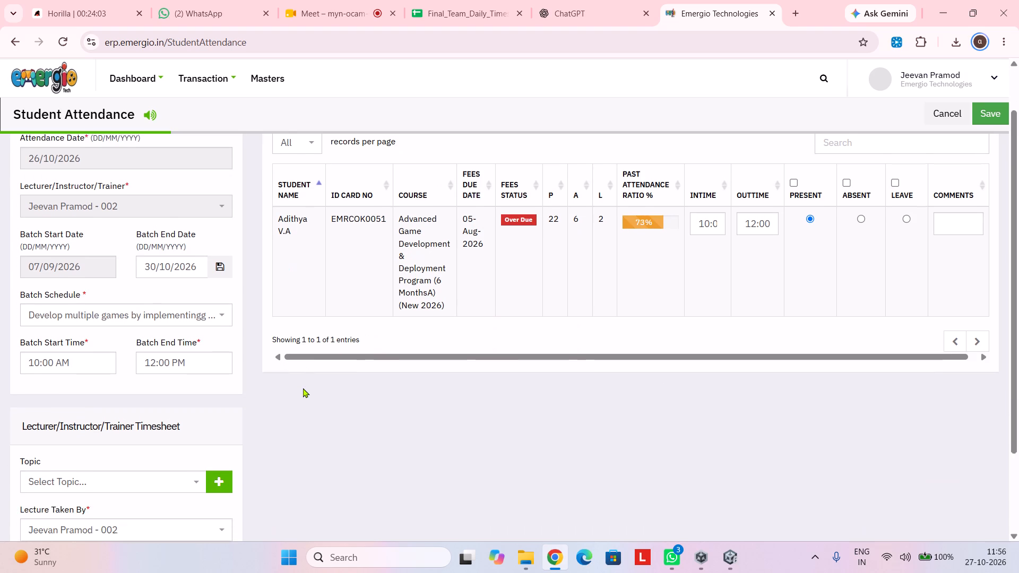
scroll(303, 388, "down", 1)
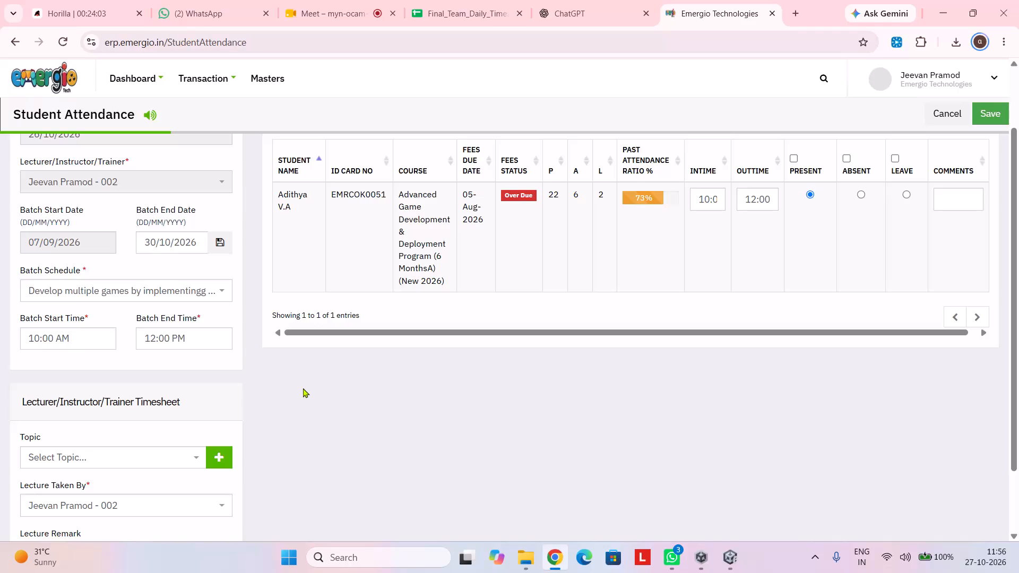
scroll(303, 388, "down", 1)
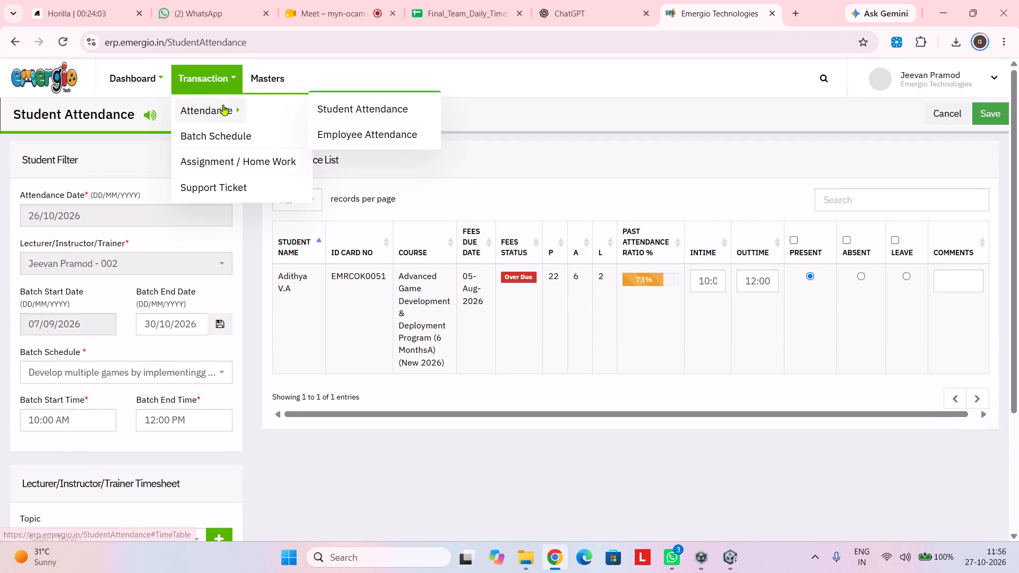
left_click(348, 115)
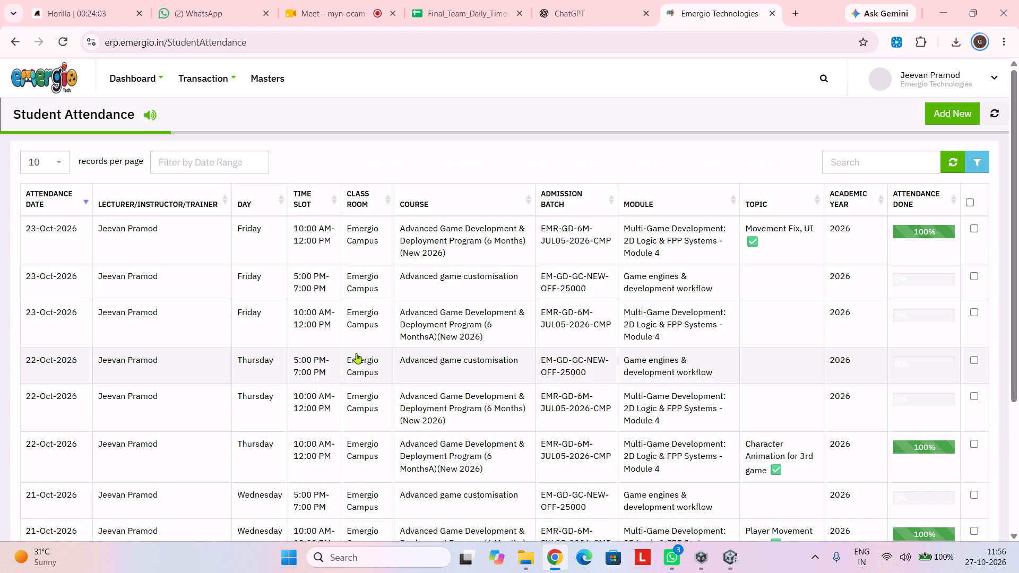
Start a new attendance record dated 26/10/2026 with the "Develop multiple games" Monday 10:00 AM-1:00 PM batch schedule.
left_click(948, 115)
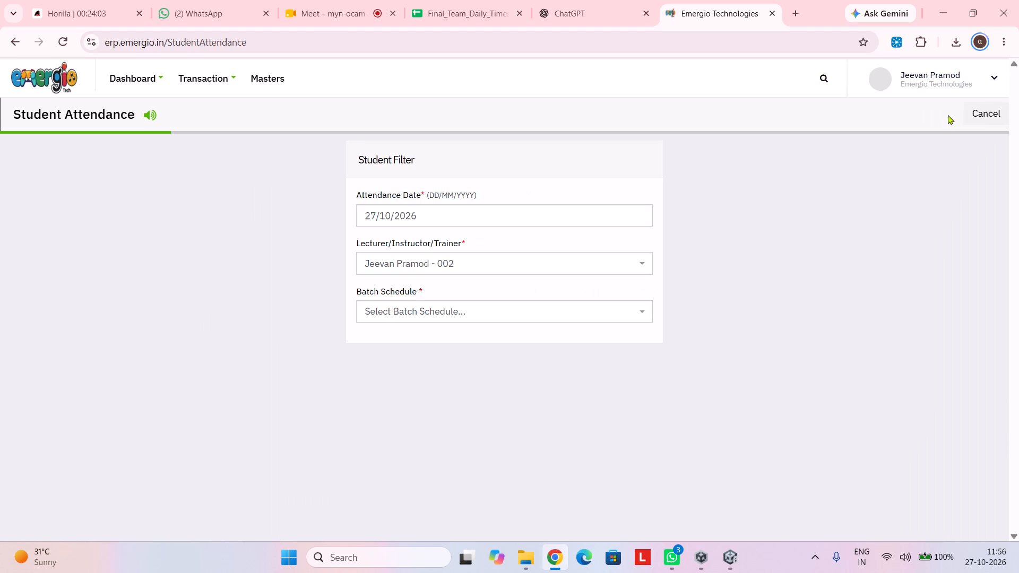
left_click(459, 223)
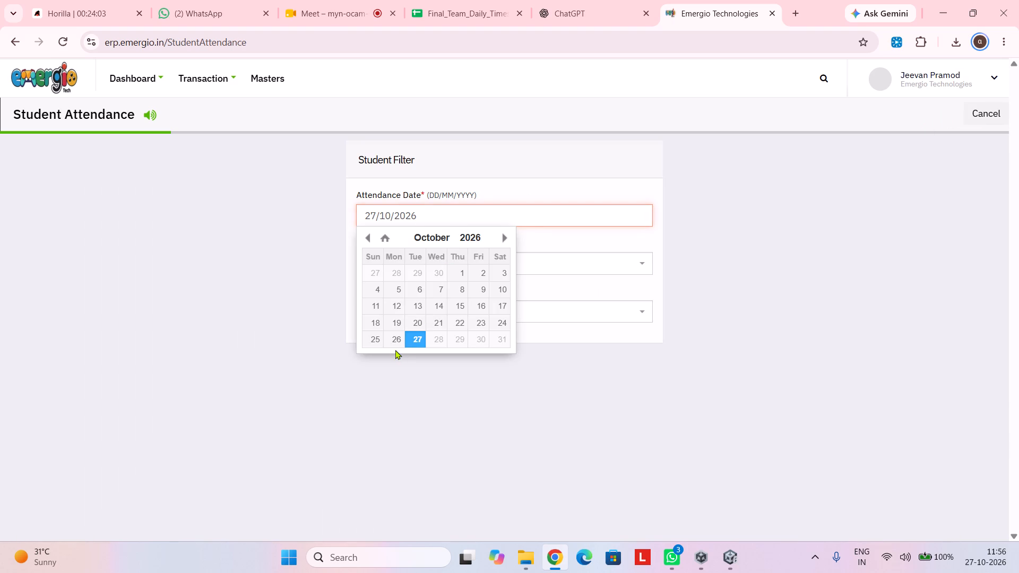
left_click(394, 344)
left_click(436, 315)
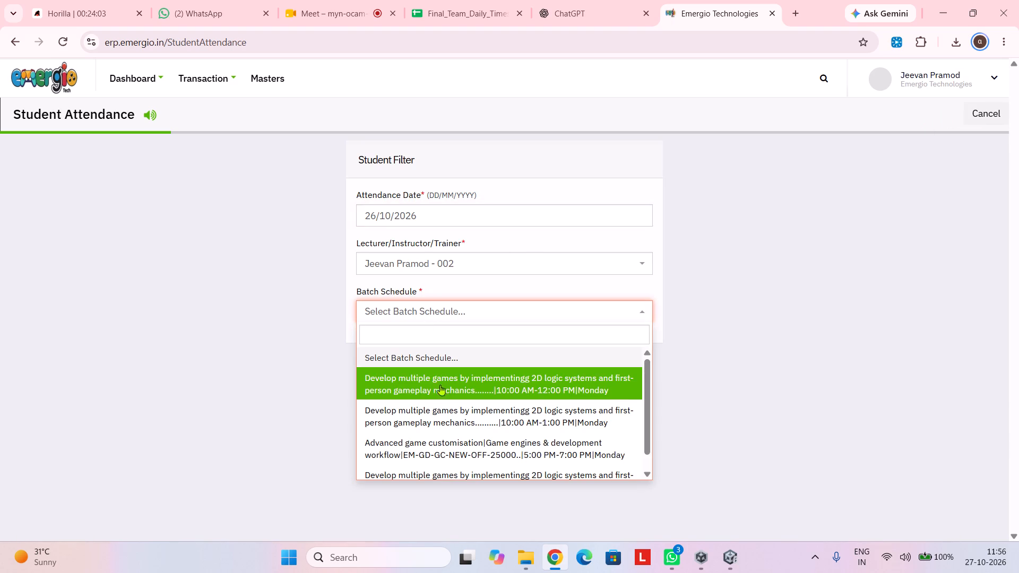
left_click(426, 423)
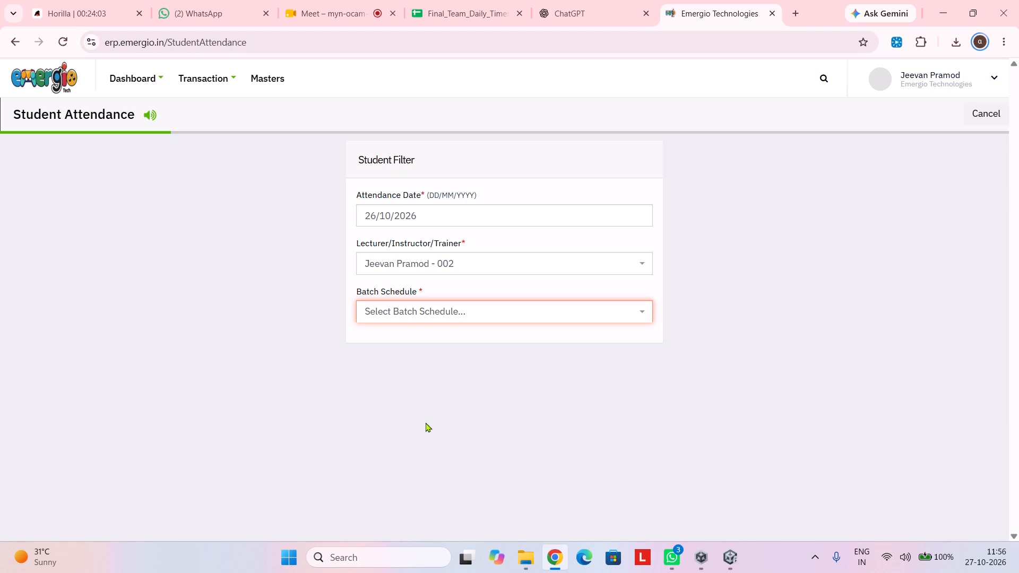
left_click(454, 318)
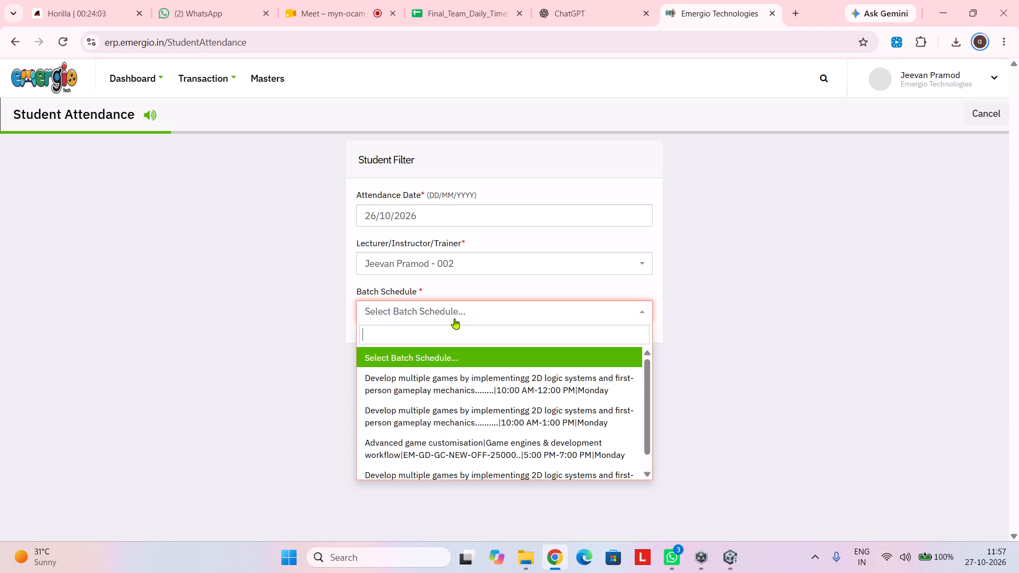
left_click(462, 417)
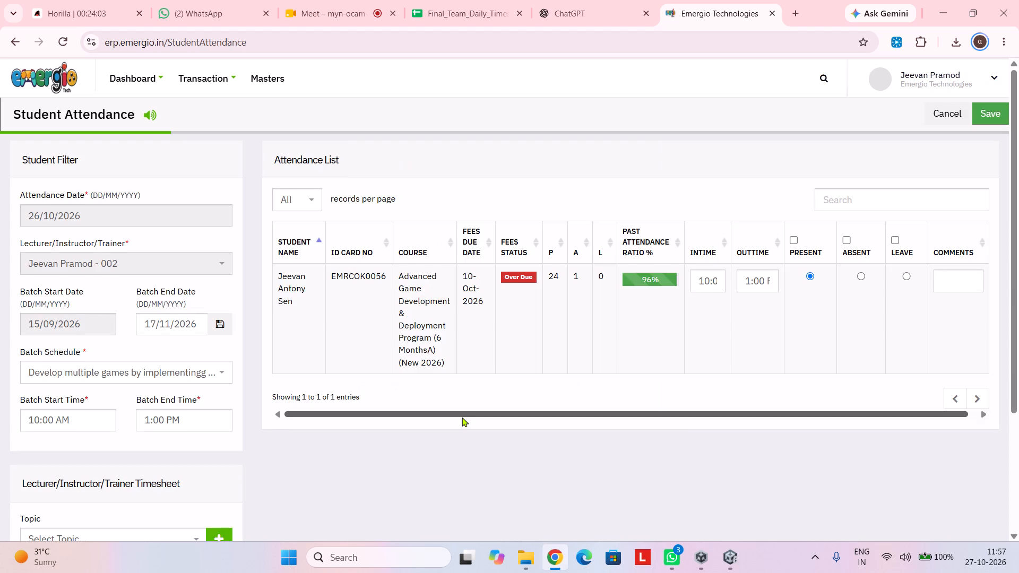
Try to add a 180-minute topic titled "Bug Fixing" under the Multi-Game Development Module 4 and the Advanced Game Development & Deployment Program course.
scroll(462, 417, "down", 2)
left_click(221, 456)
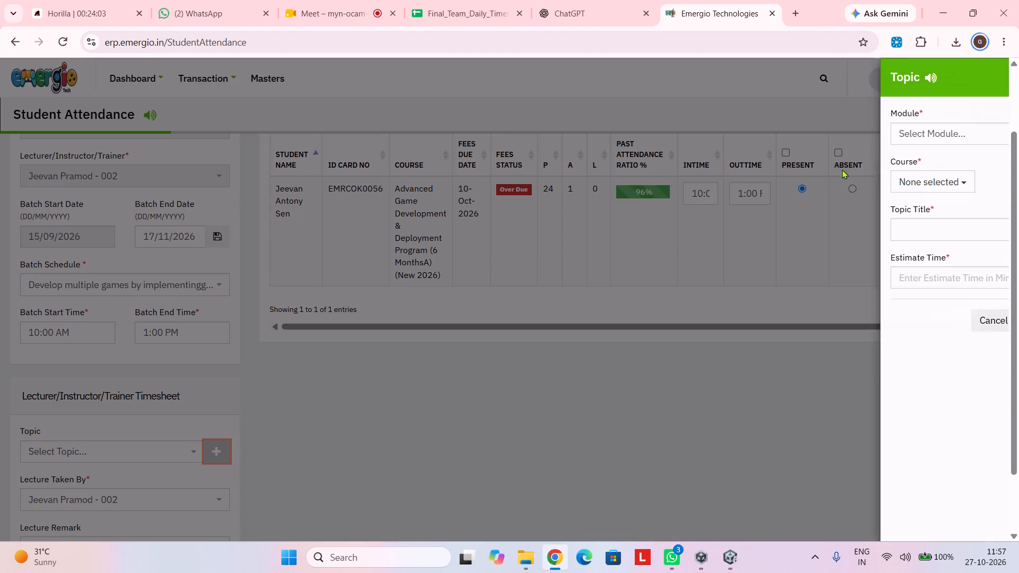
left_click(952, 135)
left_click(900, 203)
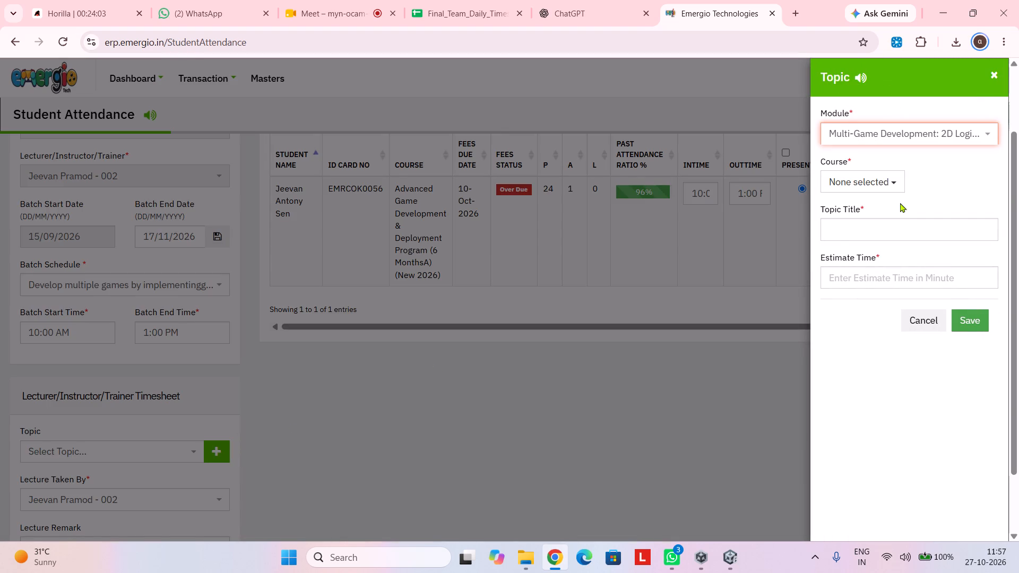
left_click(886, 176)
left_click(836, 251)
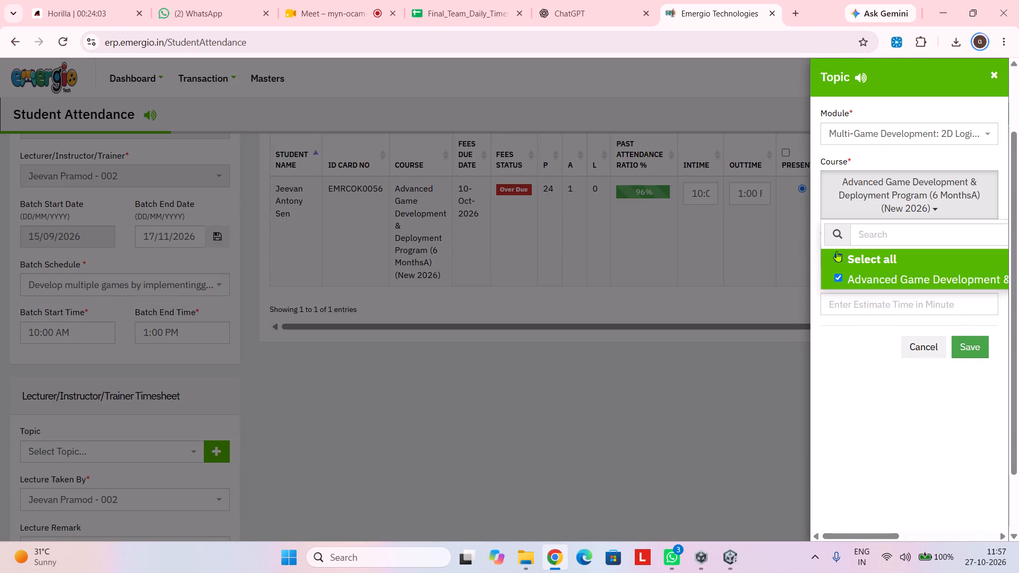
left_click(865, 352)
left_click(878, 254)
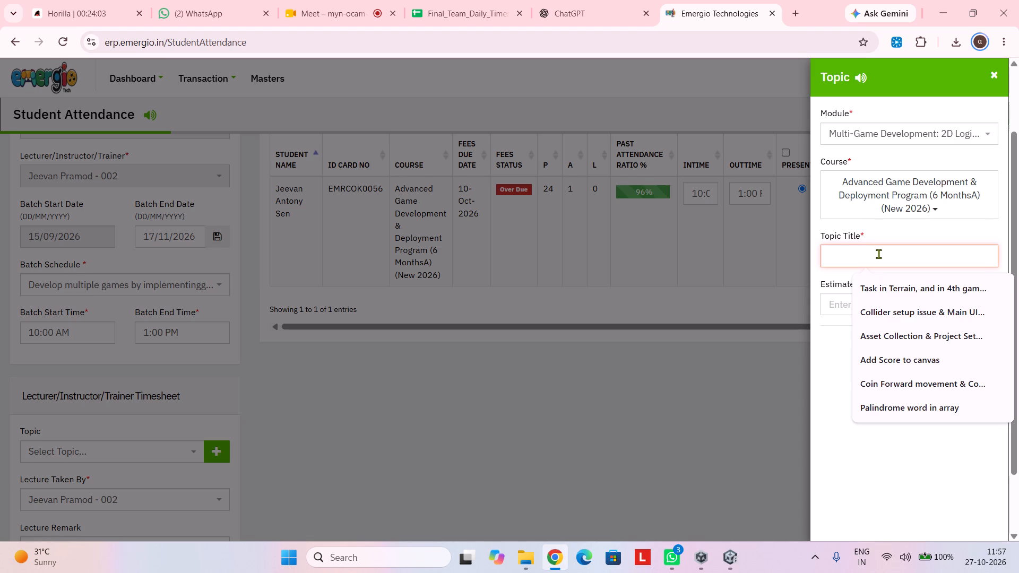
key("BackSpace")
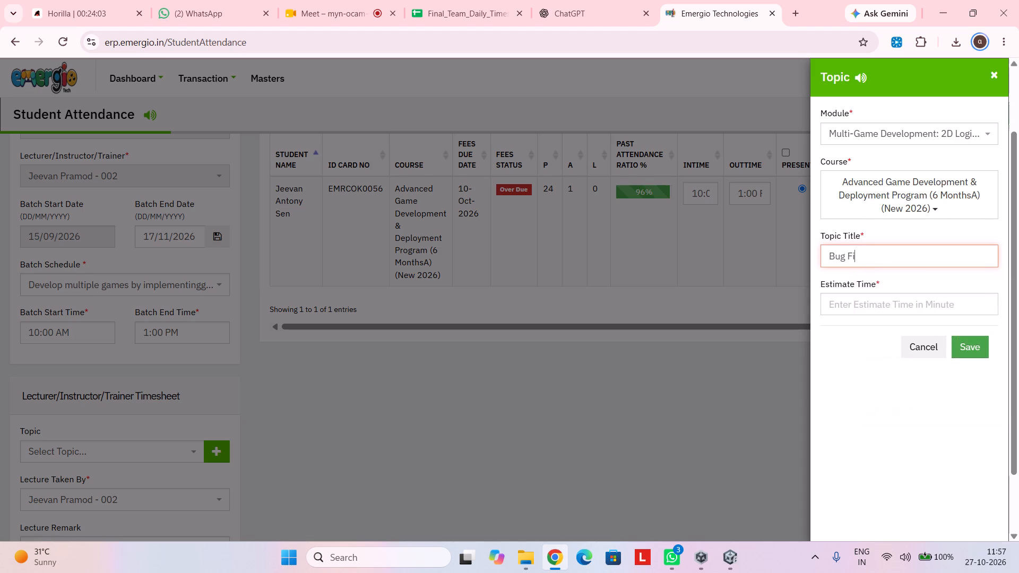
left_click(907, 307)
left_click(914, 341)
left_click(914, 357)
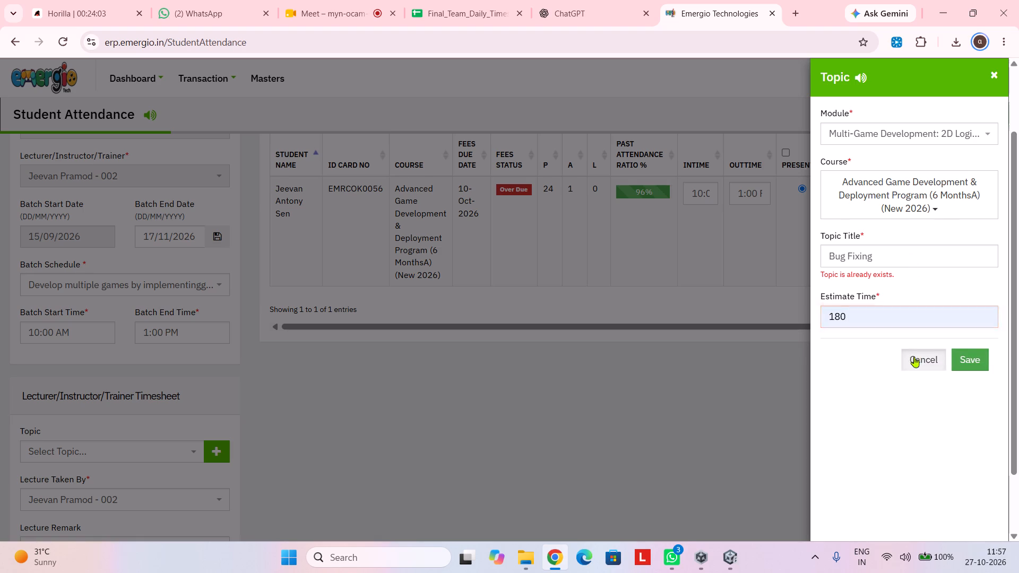
Choose the existing topic "Bug Fixing", mark it as completed and save the attendance record.
left_click(198, 453)
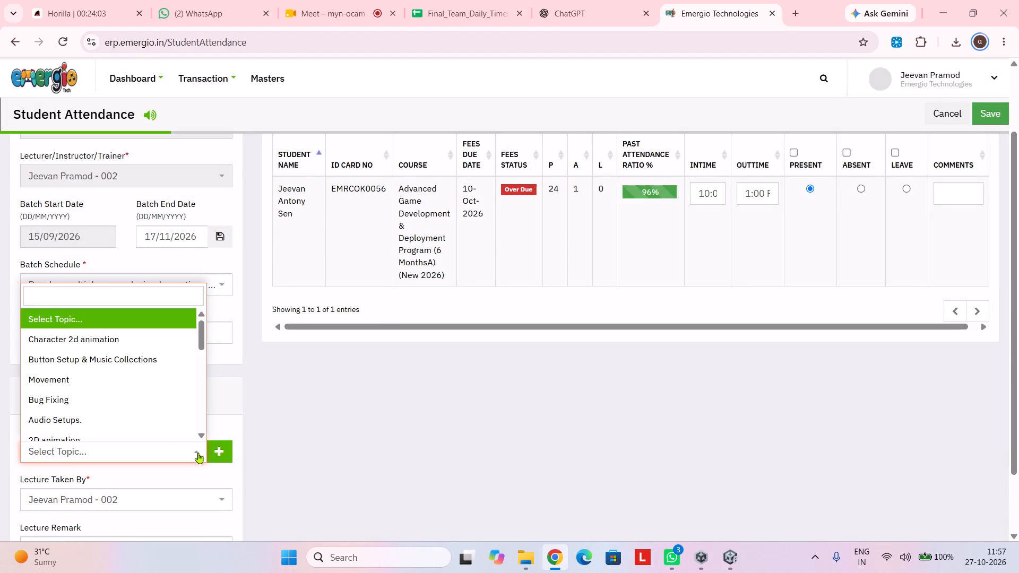
left_click(113, 404)
scroll(113, 404, "down", 3)
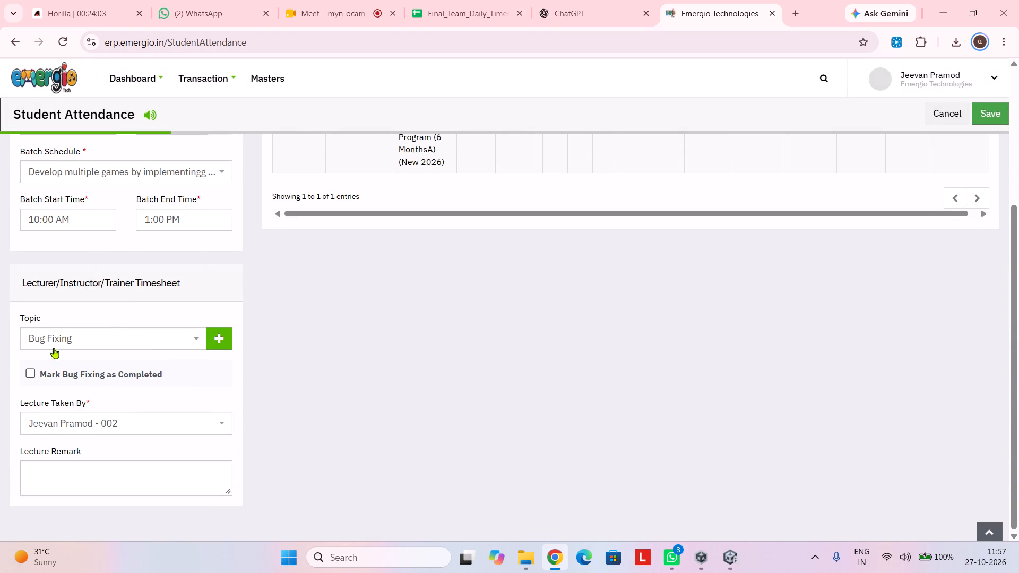
left_click(34, 372)
scroll(365, 372, "up", 1)
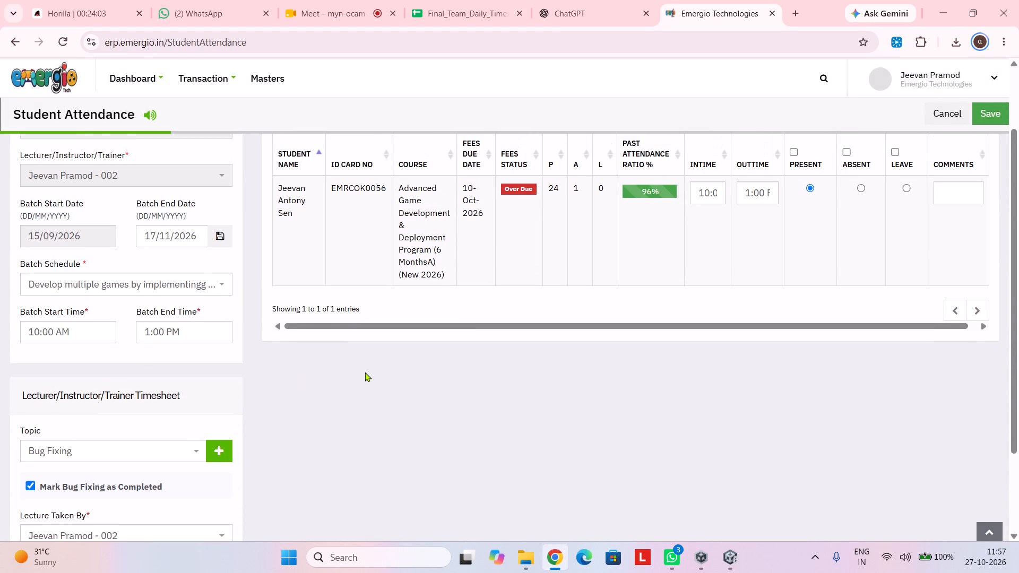
left_click(979, 121)
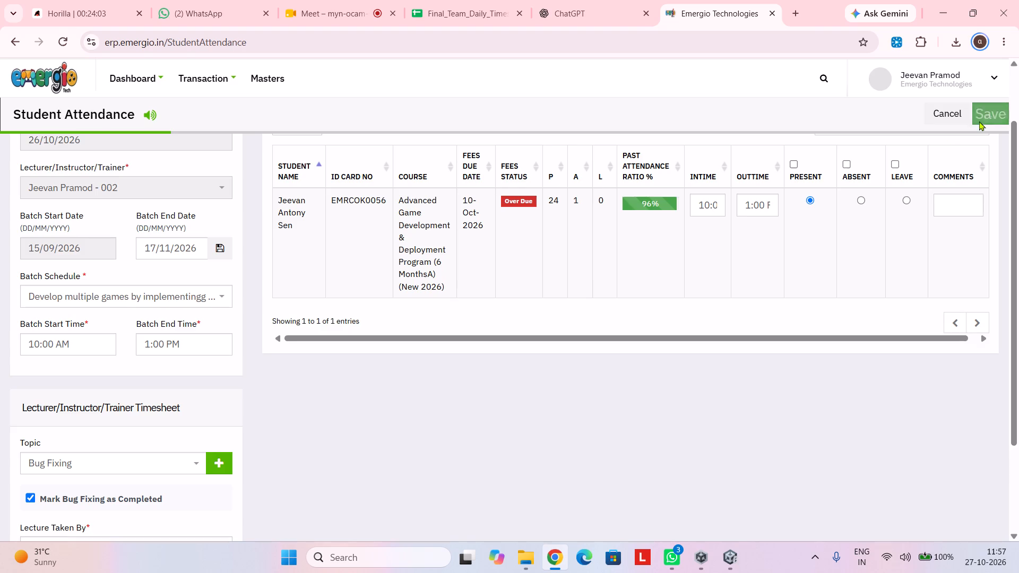
left_click(491, 385)
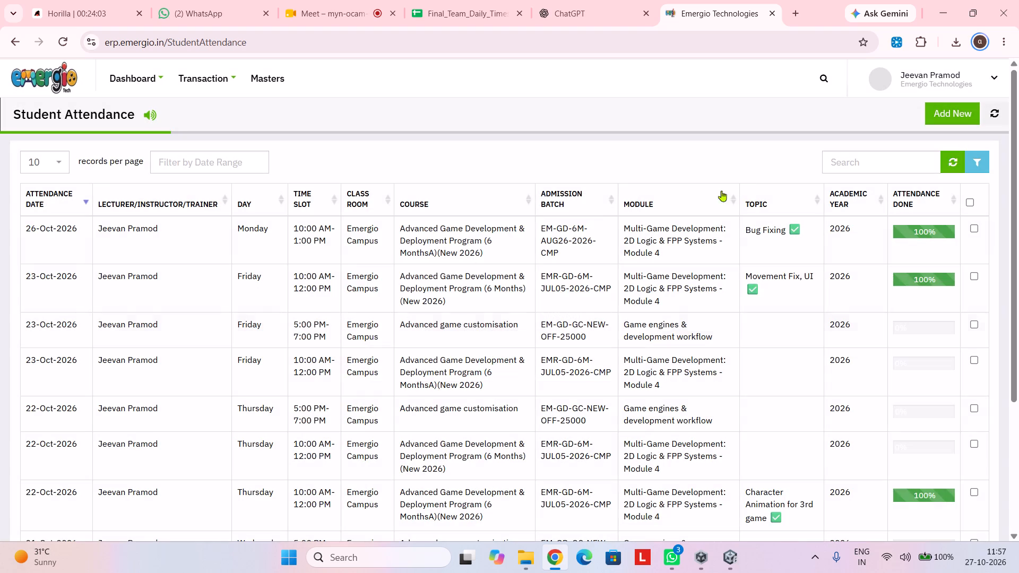
Start a new attendance record dated 26/10/2026 with the "Advanced game customisation" Monday 5:00 PM-7:00 PM batch schedule.
left_click(935, 114)
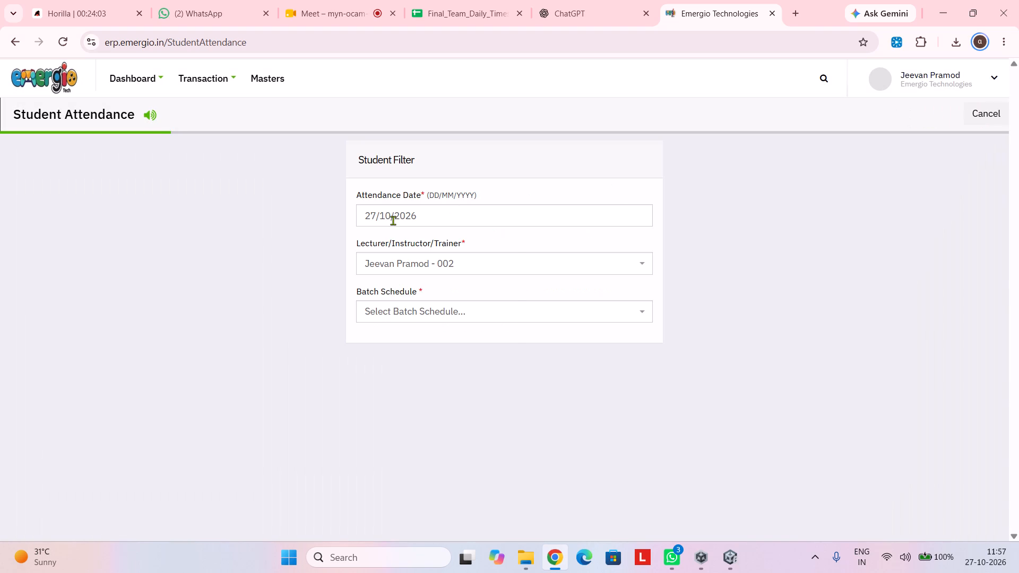
left_click(393, 220)
left_click(391, 344)
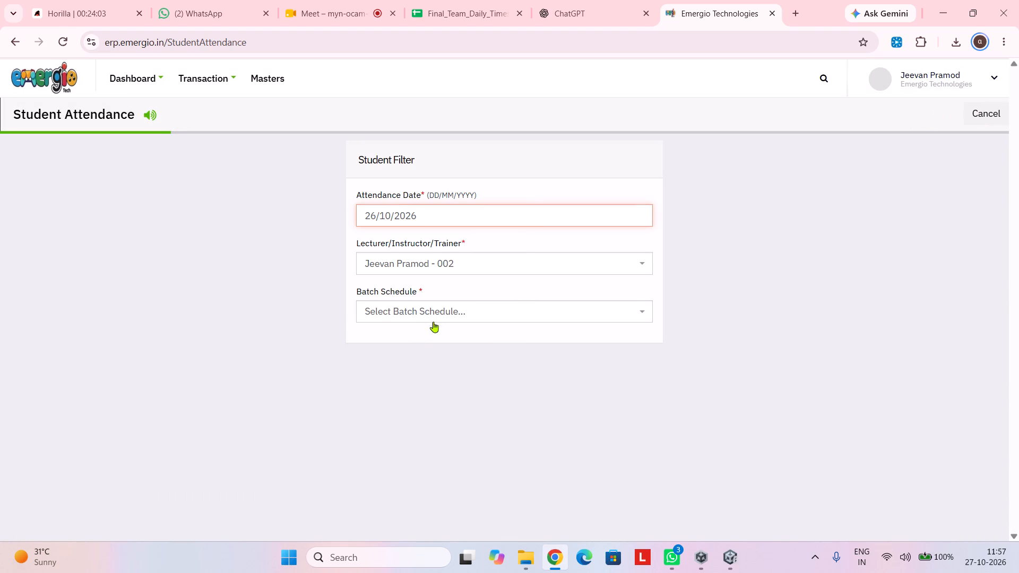
left_click(437, 317)
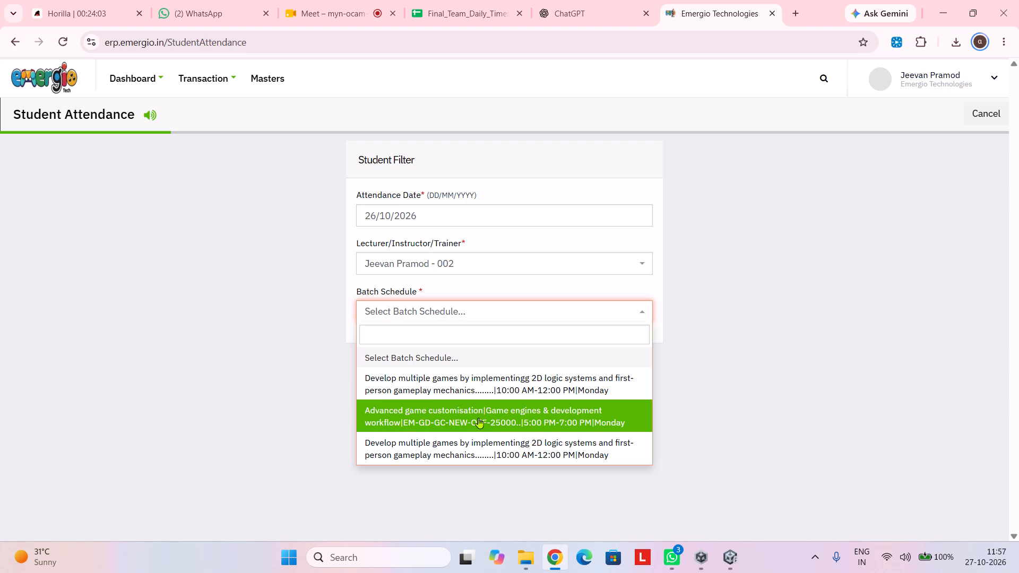
left_click(478, 418)
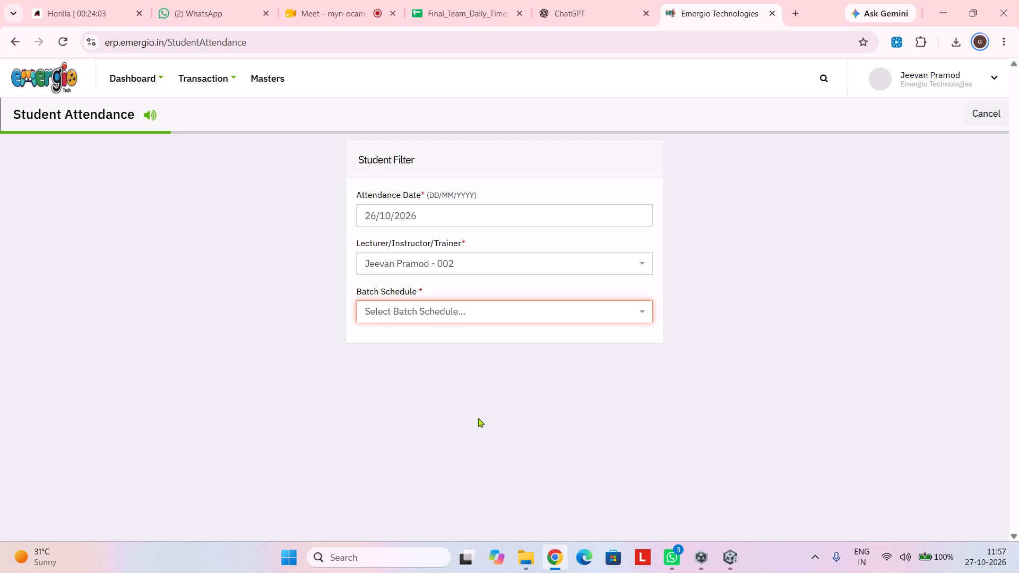
left_click(468, 310)
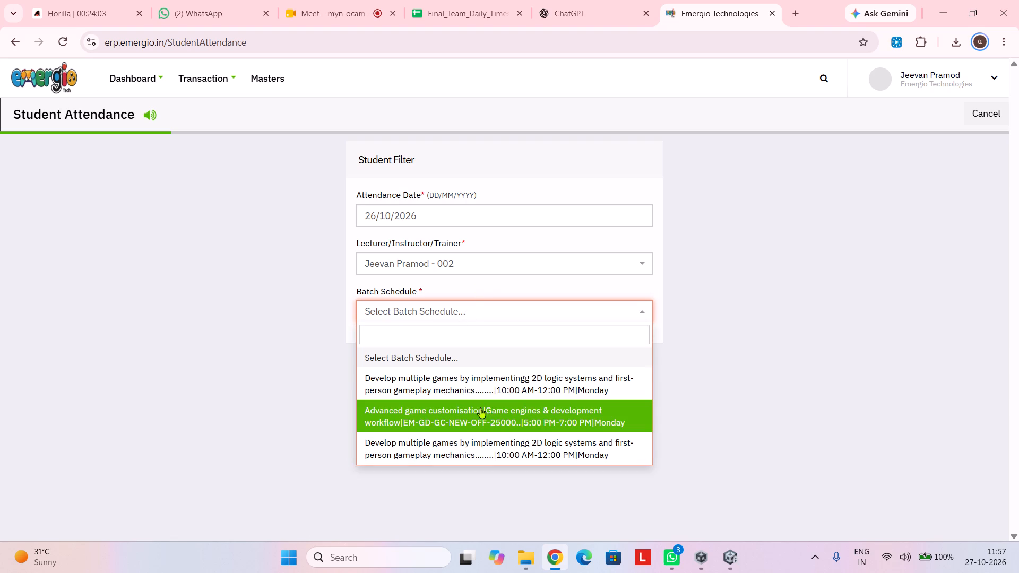
left_click(486, 409)
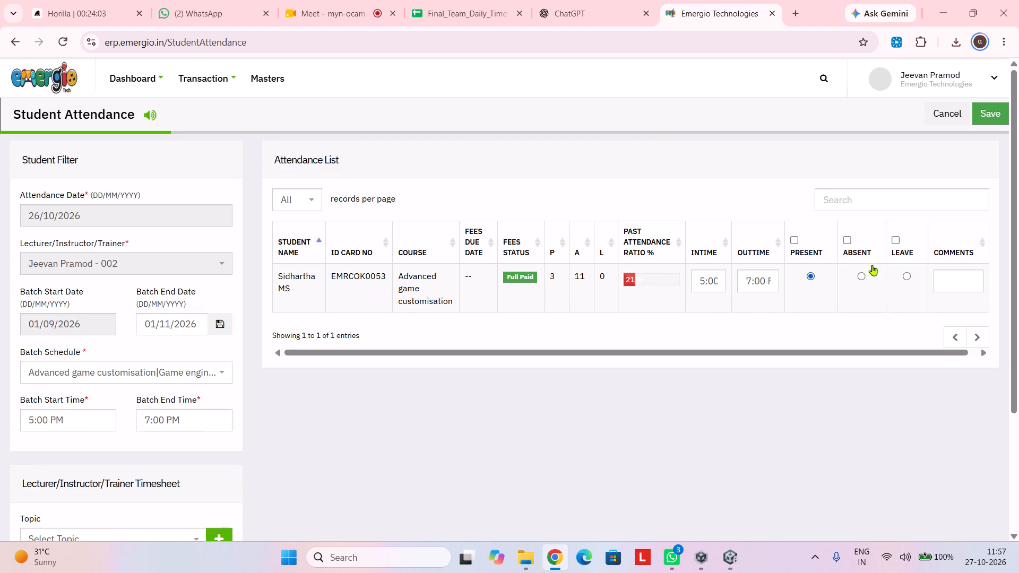
Mark the batch's only student absent and save the attendance record.
left_click(866, 270)
left_click(860, 274)
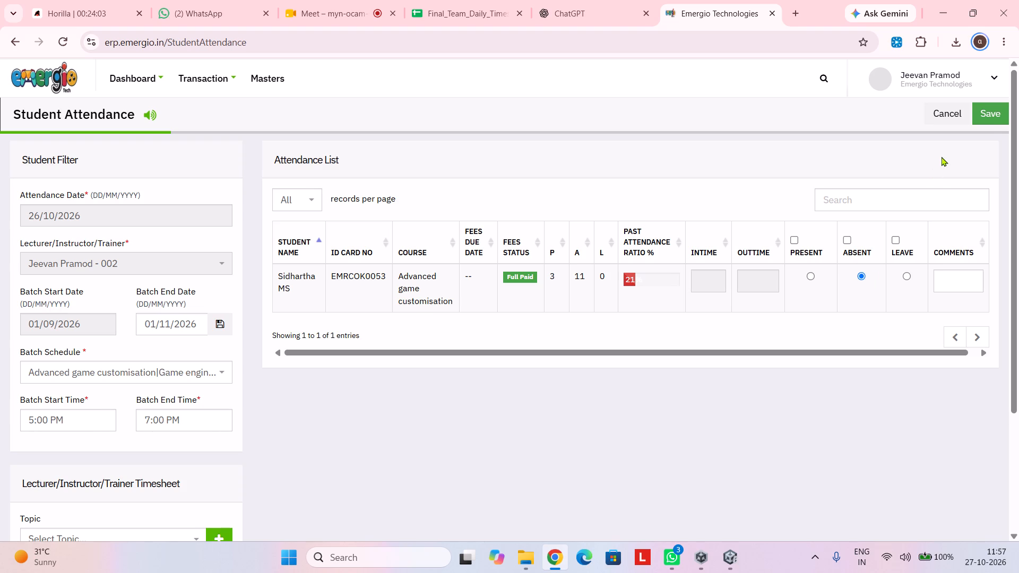
left_click(990, 116)
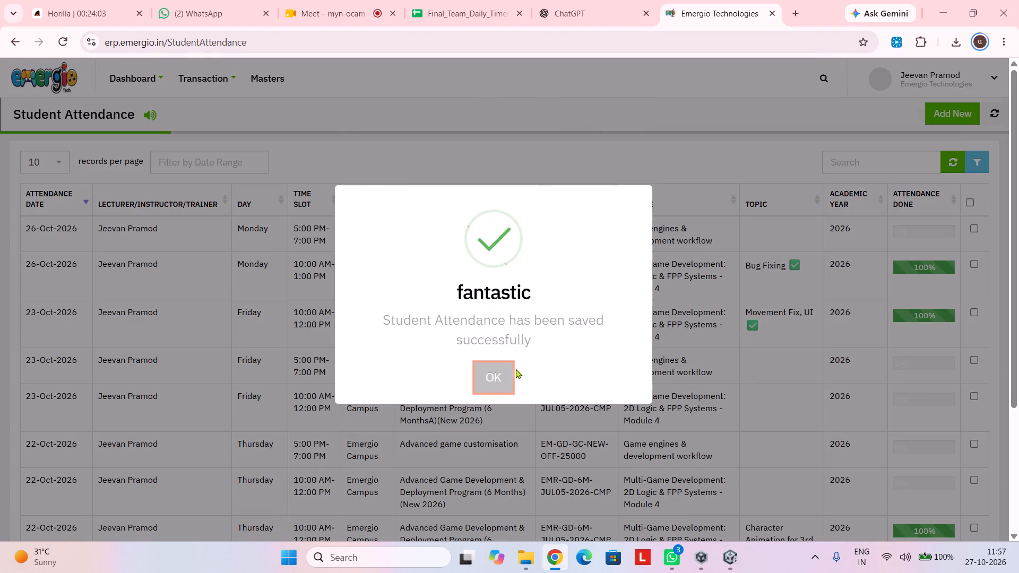
left_click(504, 374)
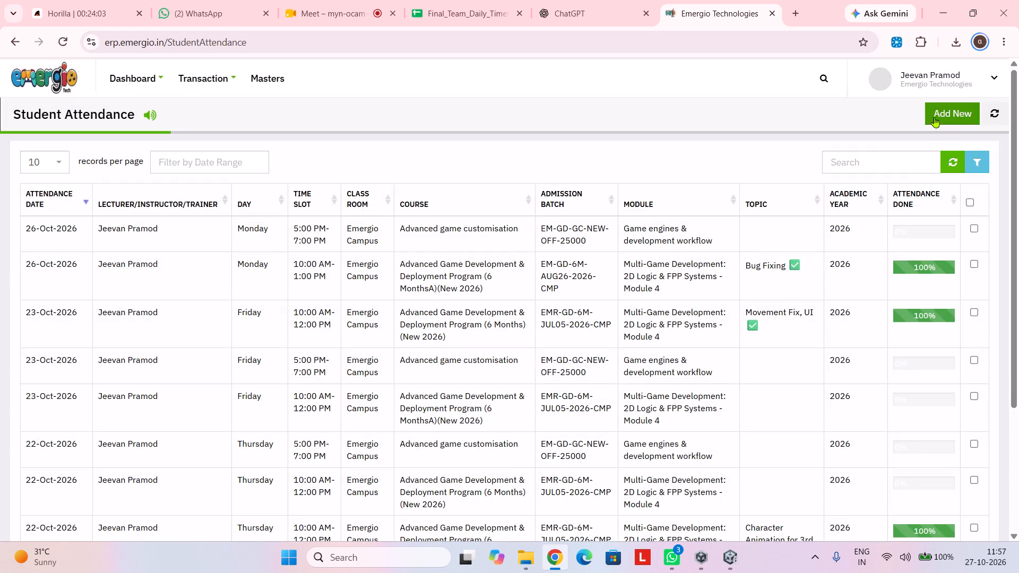
Start a new attendance record dated 26/10/2026 with the second "Develop multiple games" Monday 10:00 AM-12:00 PM batch schedule.
left_click(932, 115)
left_click(451, 215)
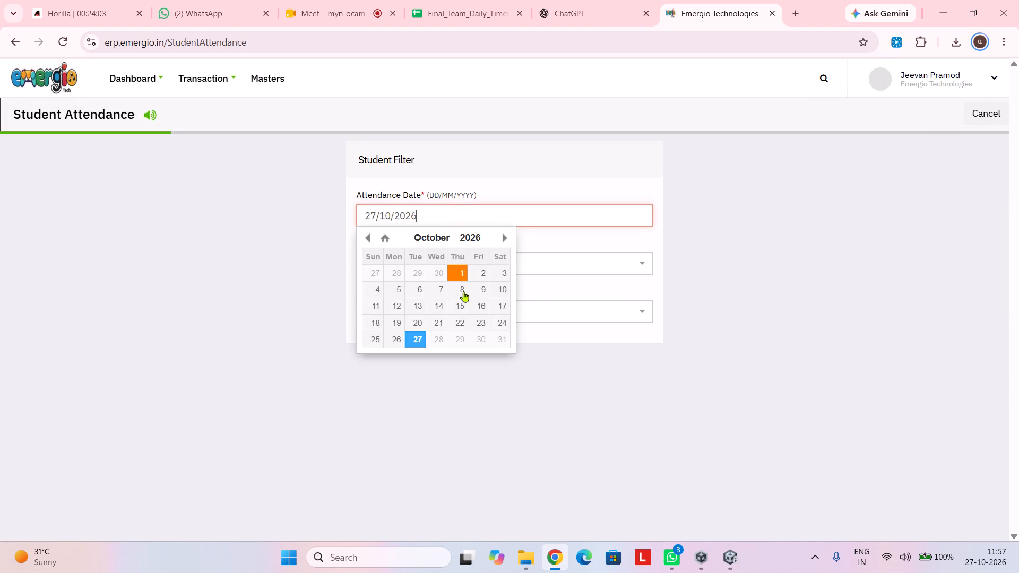
left_click(396, 341)
left_click(462, 317)
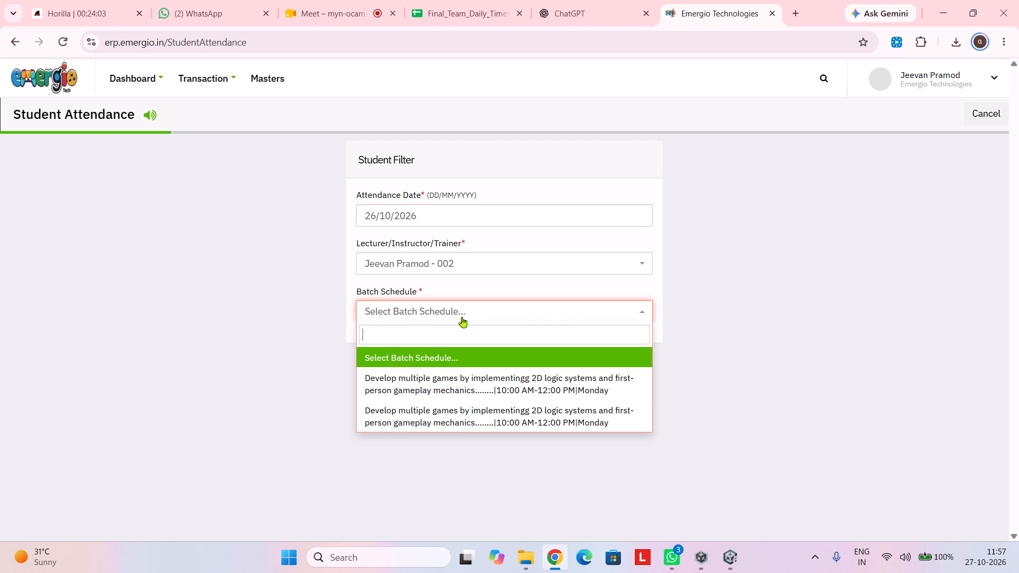
left_click(496, 410)
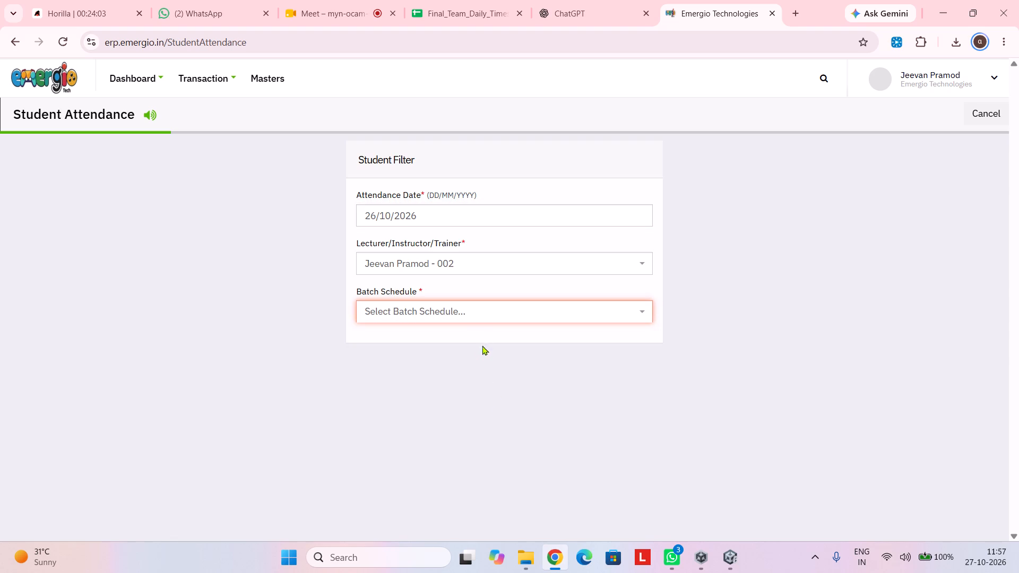
left_click(472, 316)
left_click(467, 404)
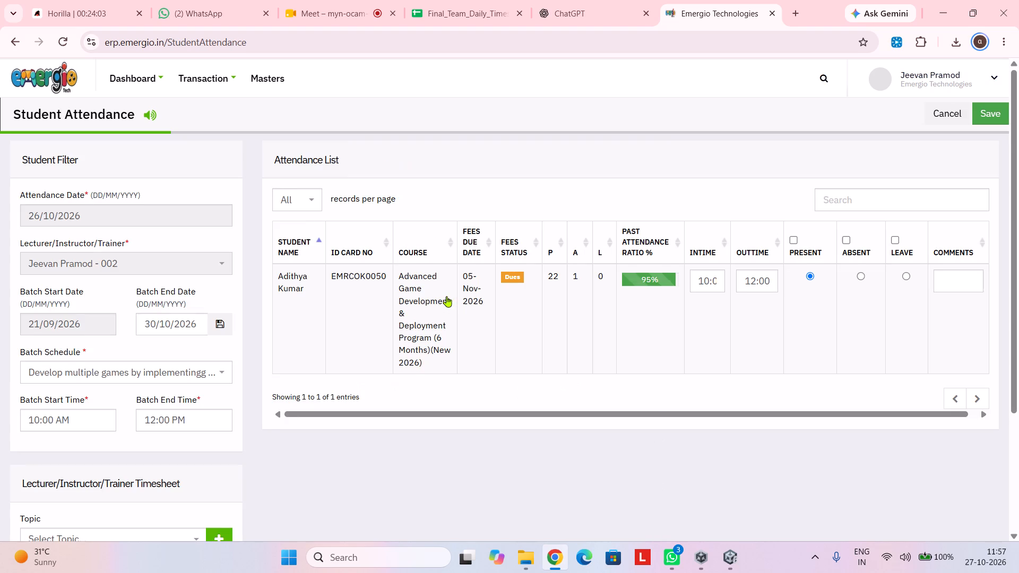
Start a new topic with module "Multi-Game Development: 2D Logic & FPP Systems - Module 4" and the Advanced Game Development & Deployment Program (6 Months)(New 2026) course.
scroll(446, 296, "down", 2)
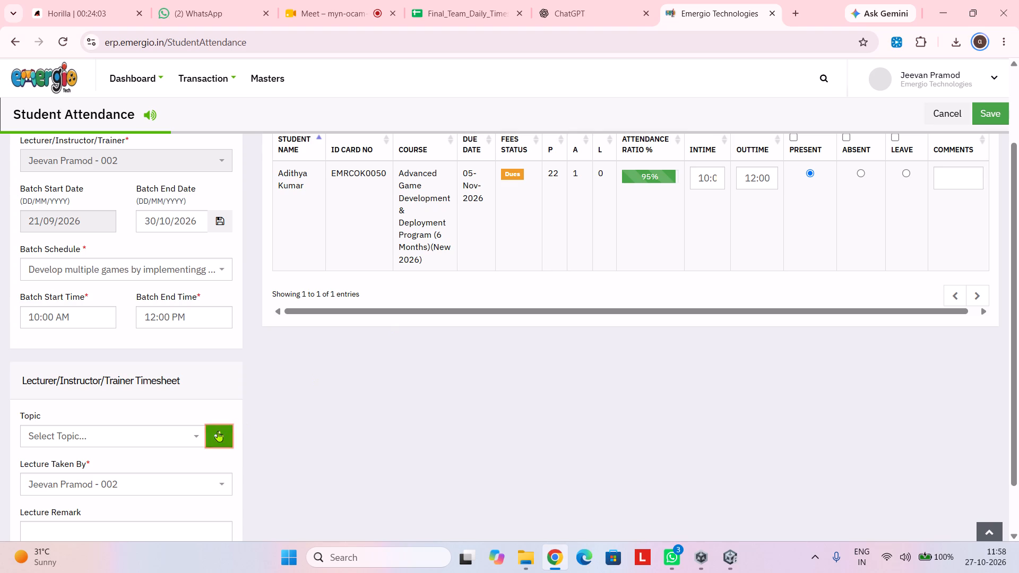
left_click(218, 431)
left_click(902, 135)
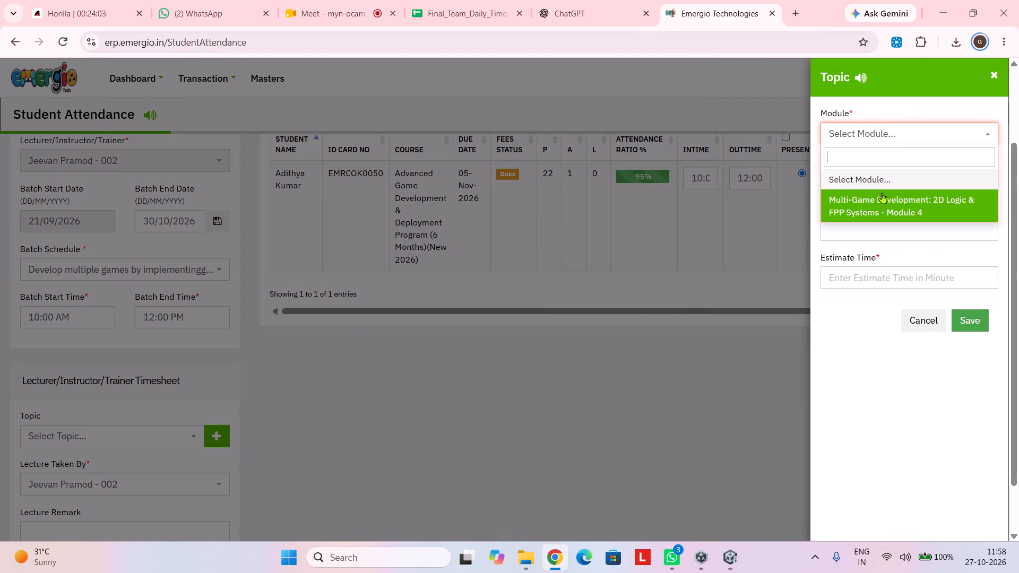
left_click(882, 195)
left_click(876, 189)
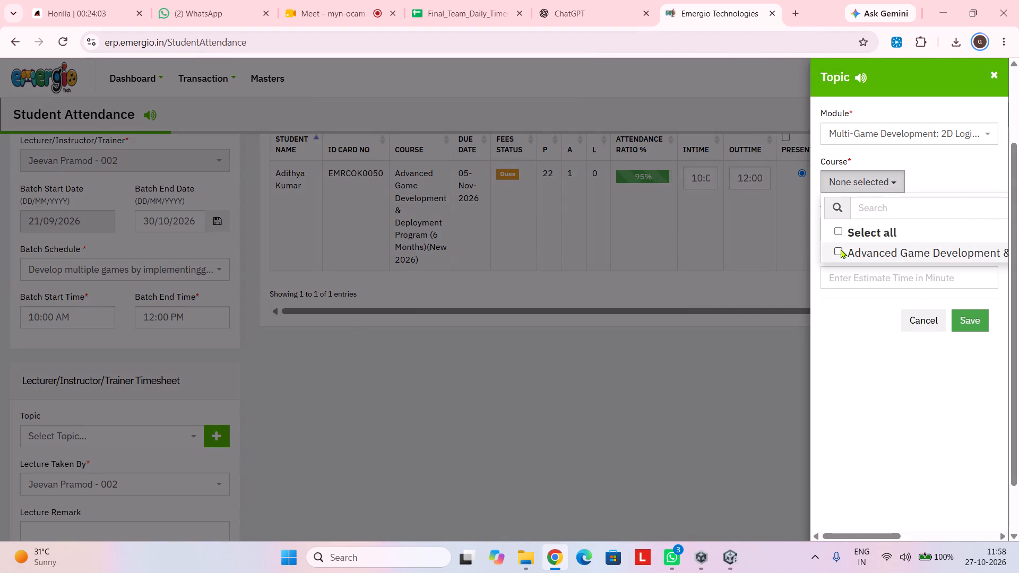
left_click(841, 249)
left_click(857, 334)
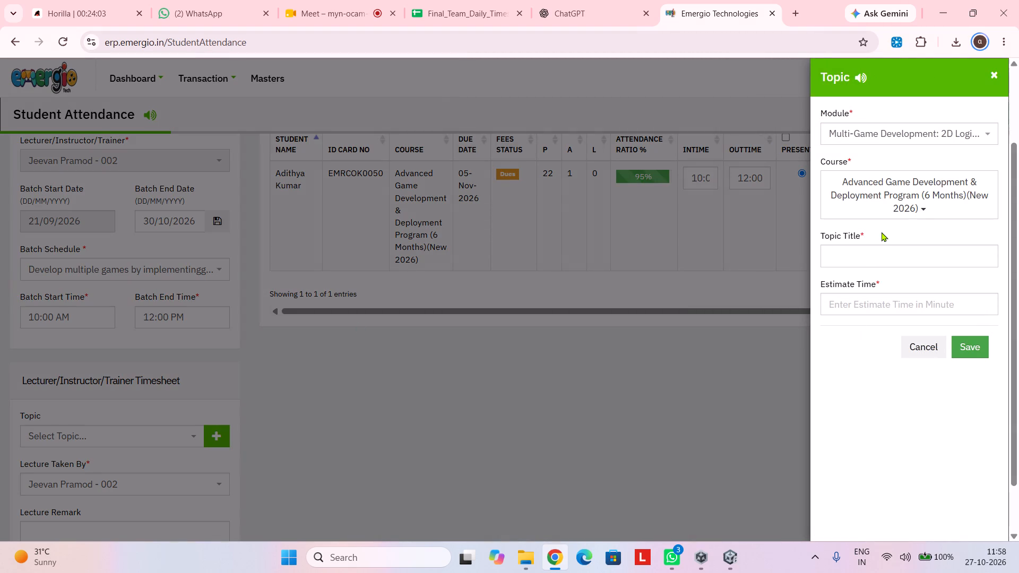
Title the topic "Build & Optimization", set its estimate time to 180 minutes and save it.
left_click(861, 259)
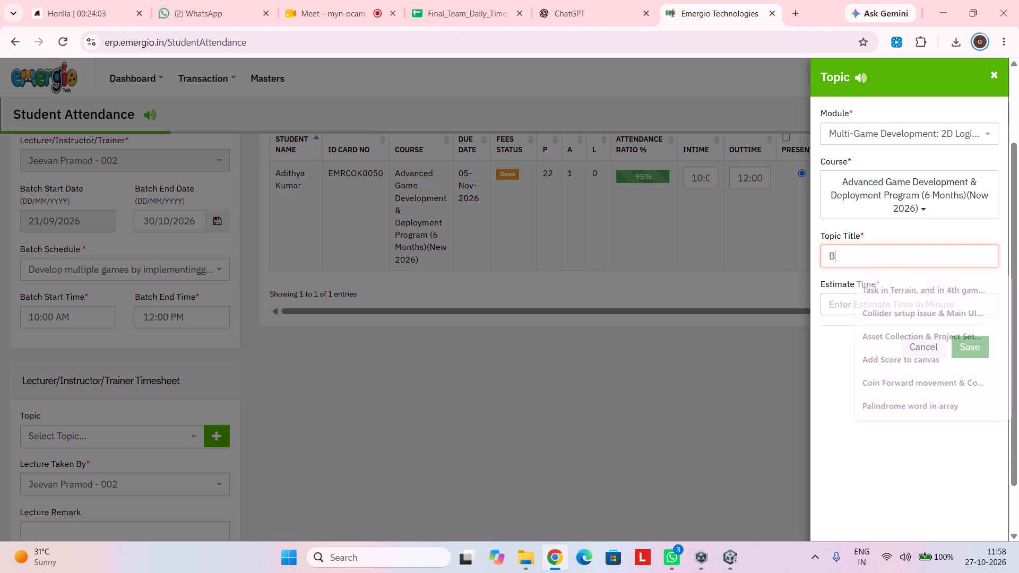
key("i")
key("BackSpace")
type("uild")
key("space")
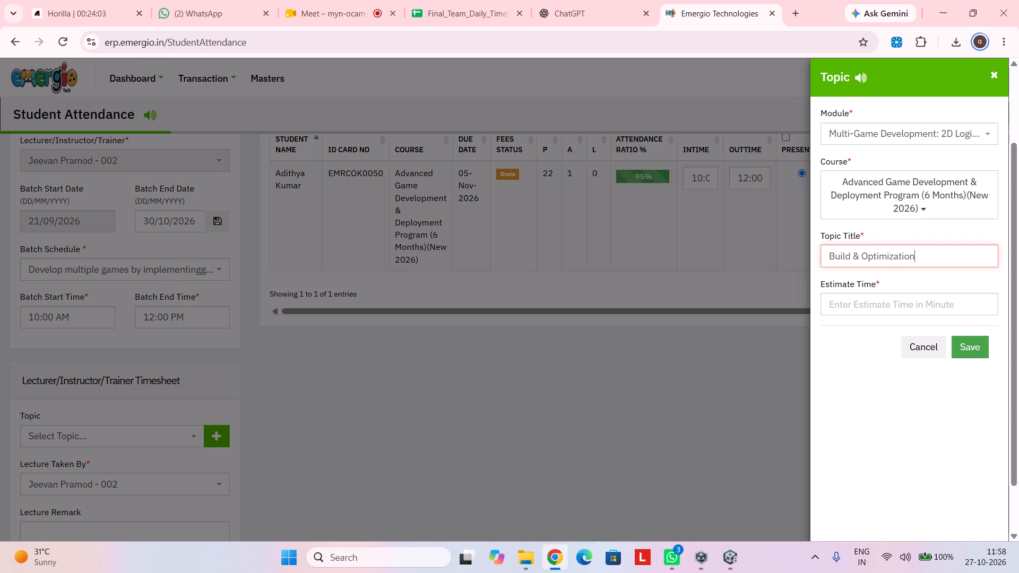
left_click(898, 310)
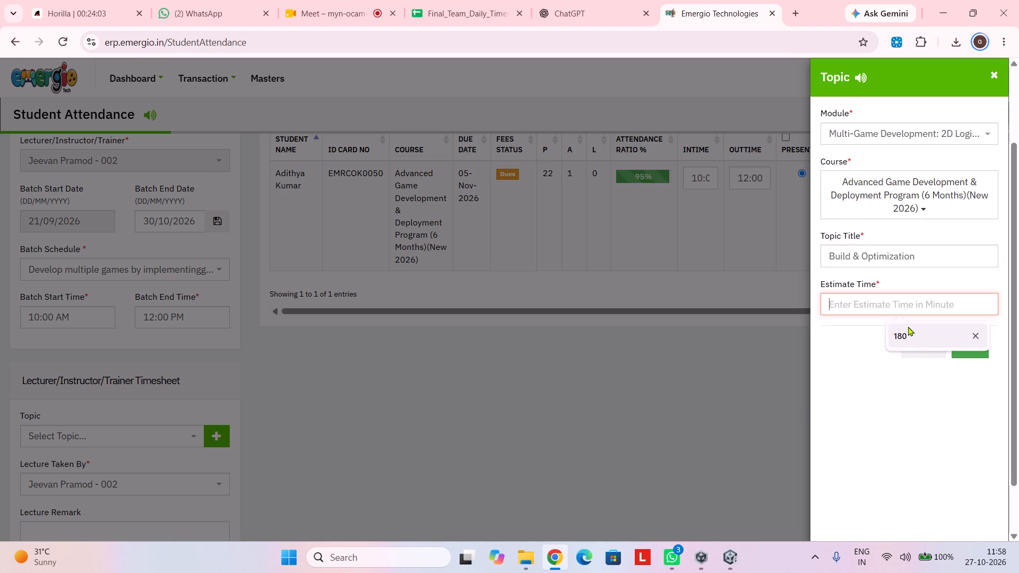
left_click(910, 338)
left_click(954, 353)
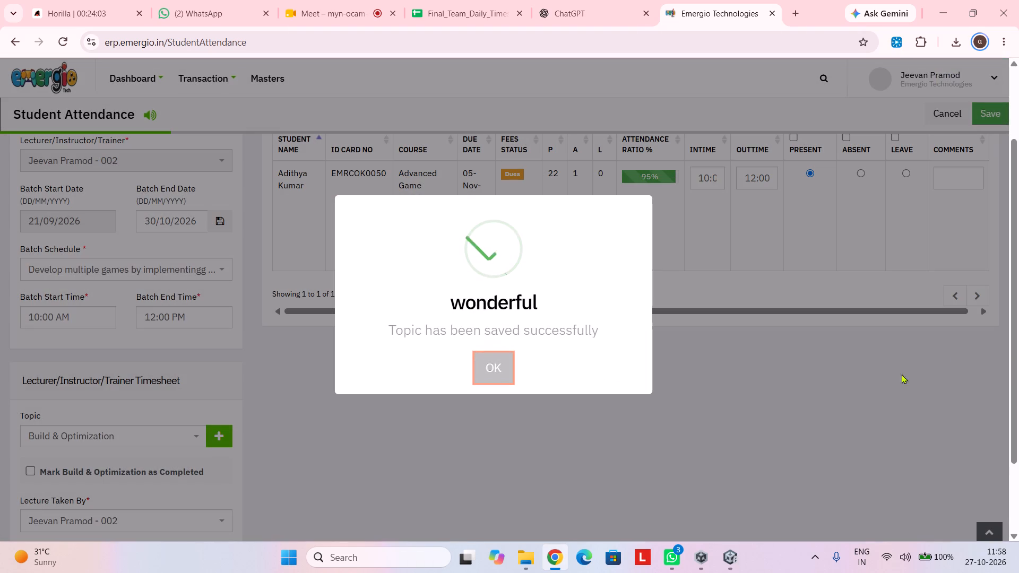
left_click(498, 374)
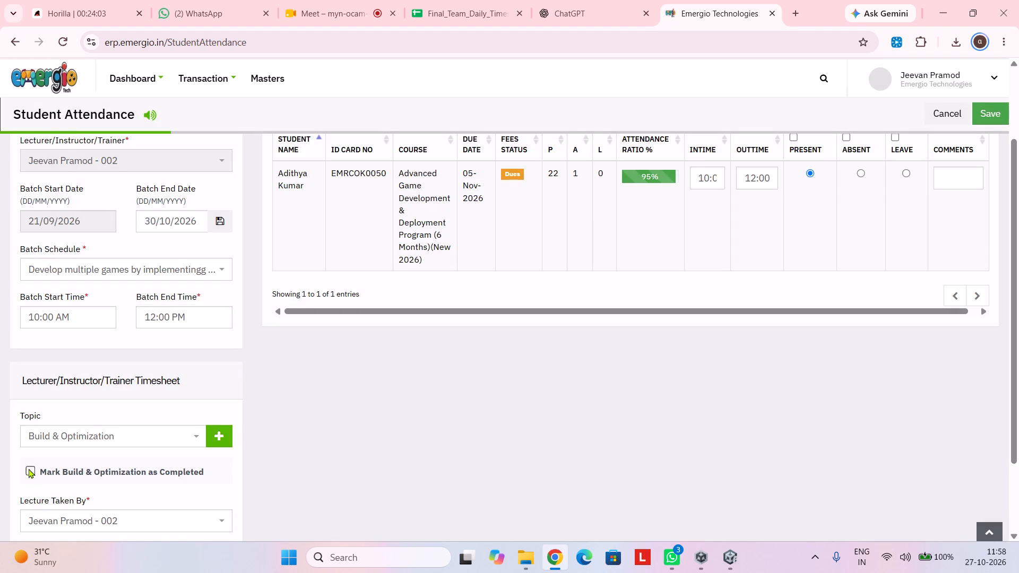
Mark the "Build & Optimization" topic as completed and save the attendance record with the student present.
left_click(28, 470)
scroll(535, 345, "up", 1)
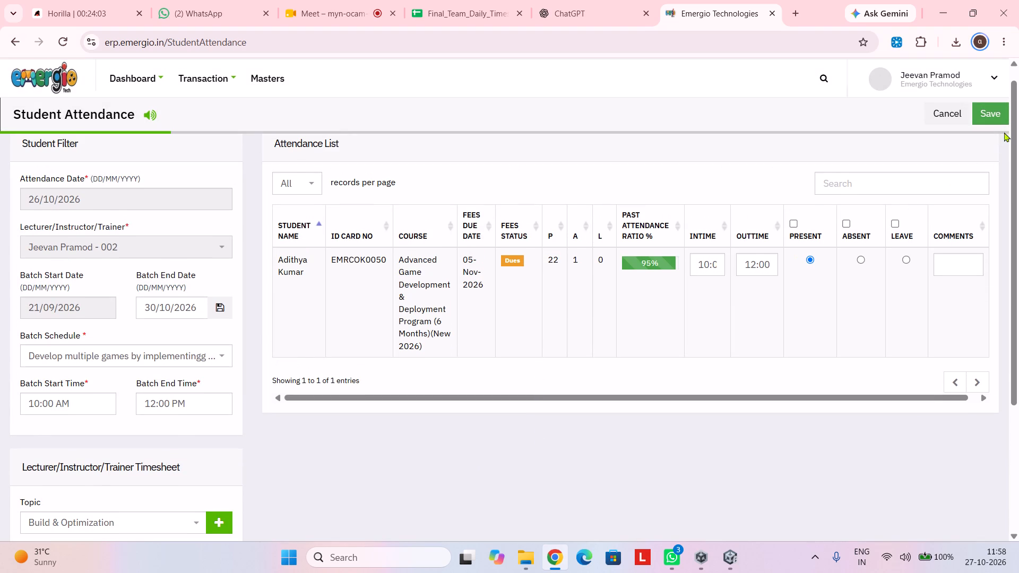
left_click(999, 119)
left_click(499, 364)
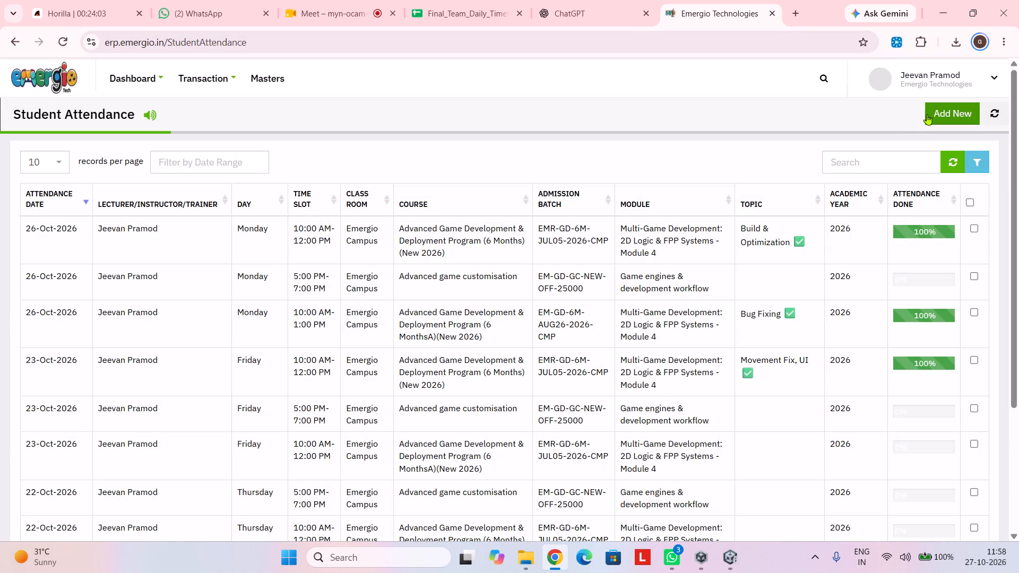
Start a new attendance record dated 26/10/2026 with the "Develop multiple games" Monday 10:00 AM-12:00 PM batch schedule.
left_click(929, 112)
left_click(456, 215)
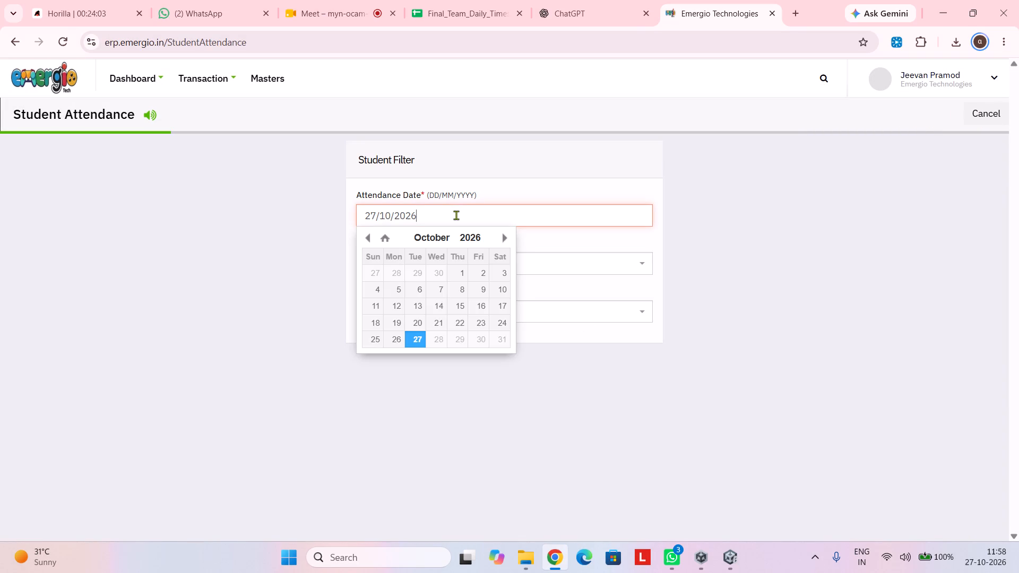
left_click(395, 333)
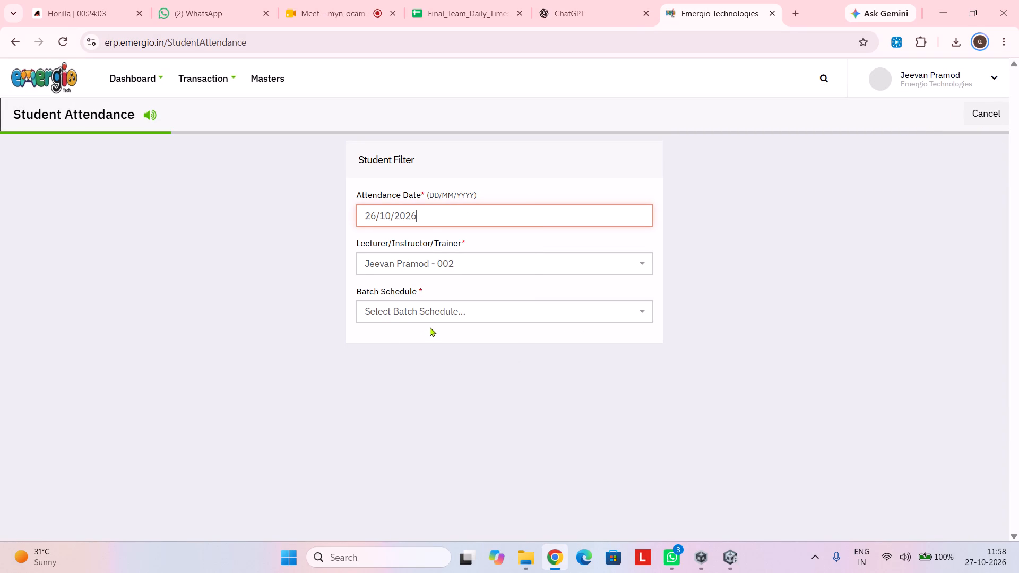
left_click(434, 324)
left_click(461, 306)
left_click(474, 388)
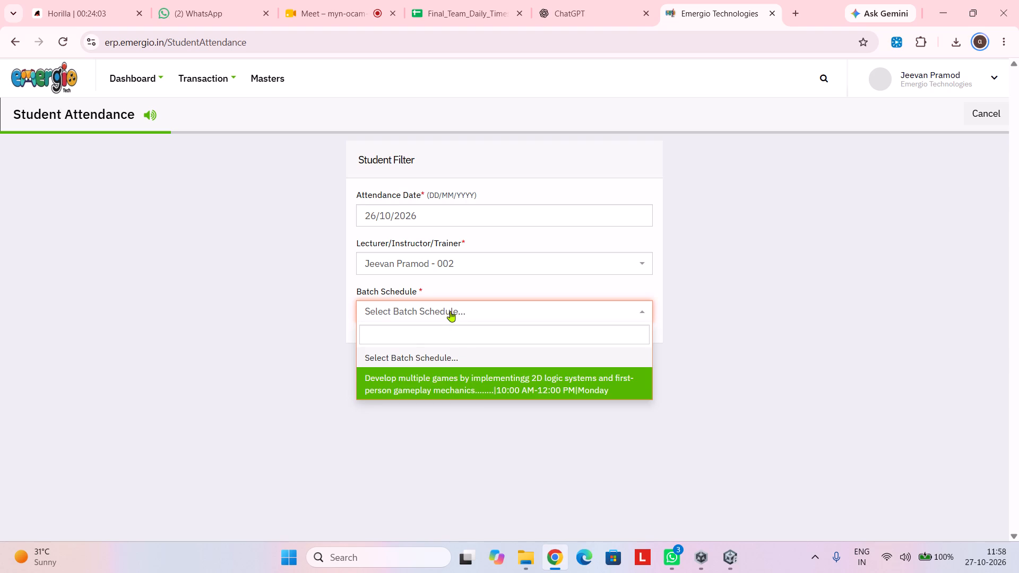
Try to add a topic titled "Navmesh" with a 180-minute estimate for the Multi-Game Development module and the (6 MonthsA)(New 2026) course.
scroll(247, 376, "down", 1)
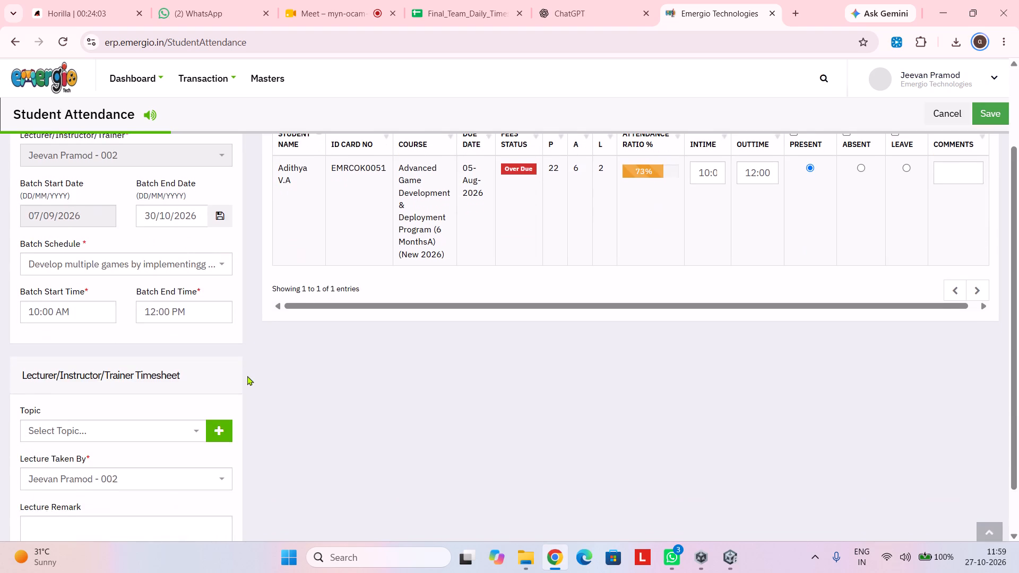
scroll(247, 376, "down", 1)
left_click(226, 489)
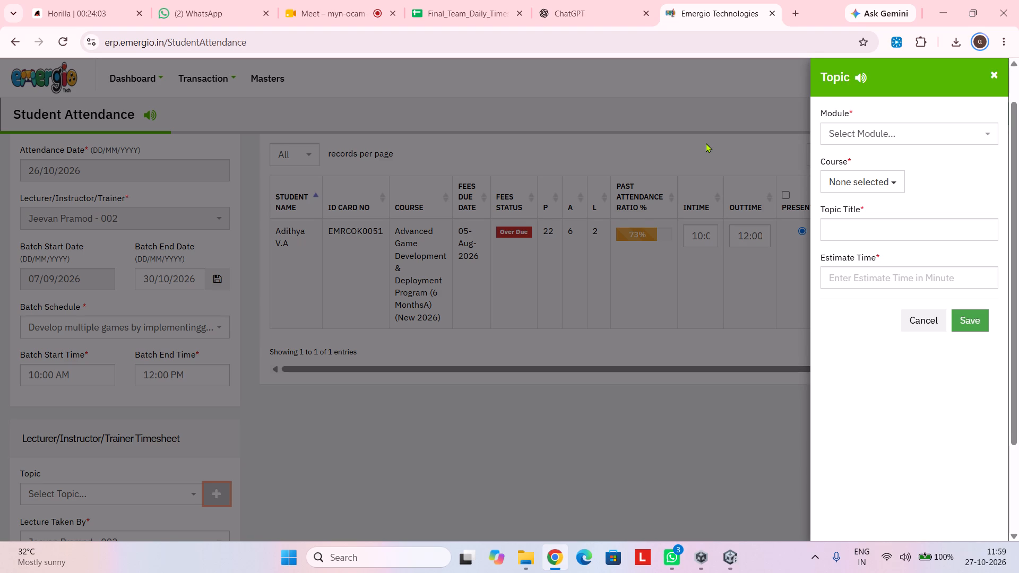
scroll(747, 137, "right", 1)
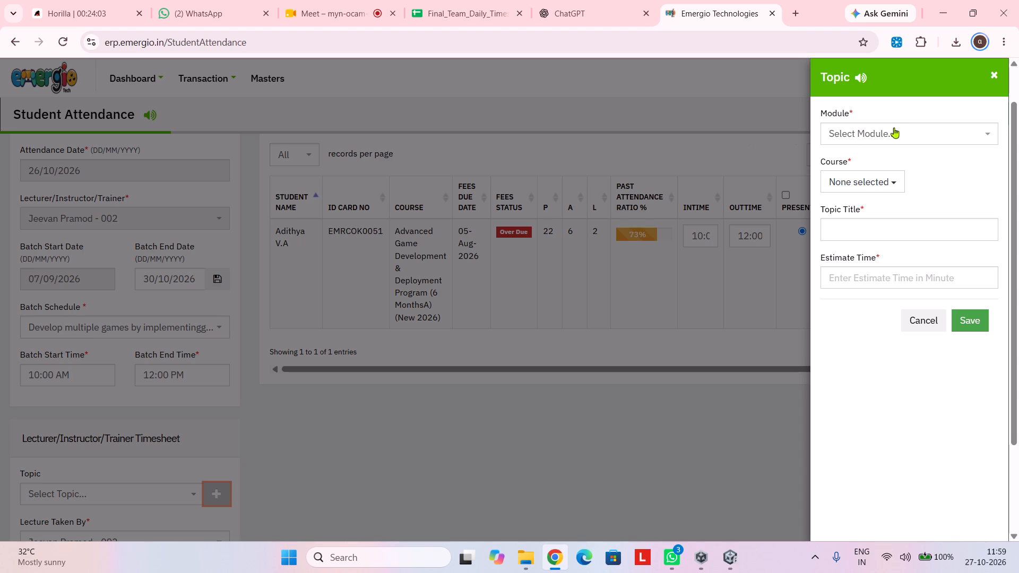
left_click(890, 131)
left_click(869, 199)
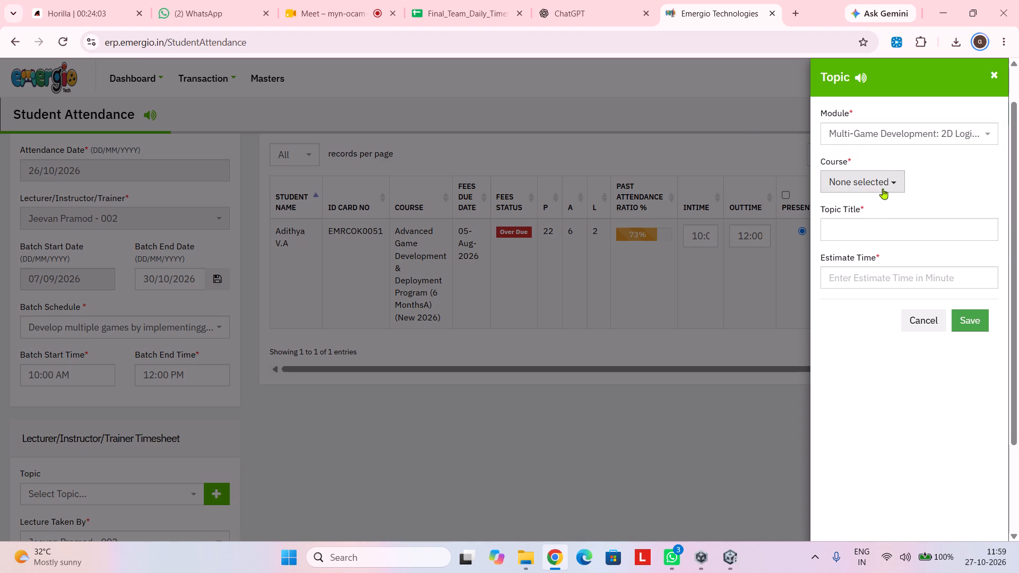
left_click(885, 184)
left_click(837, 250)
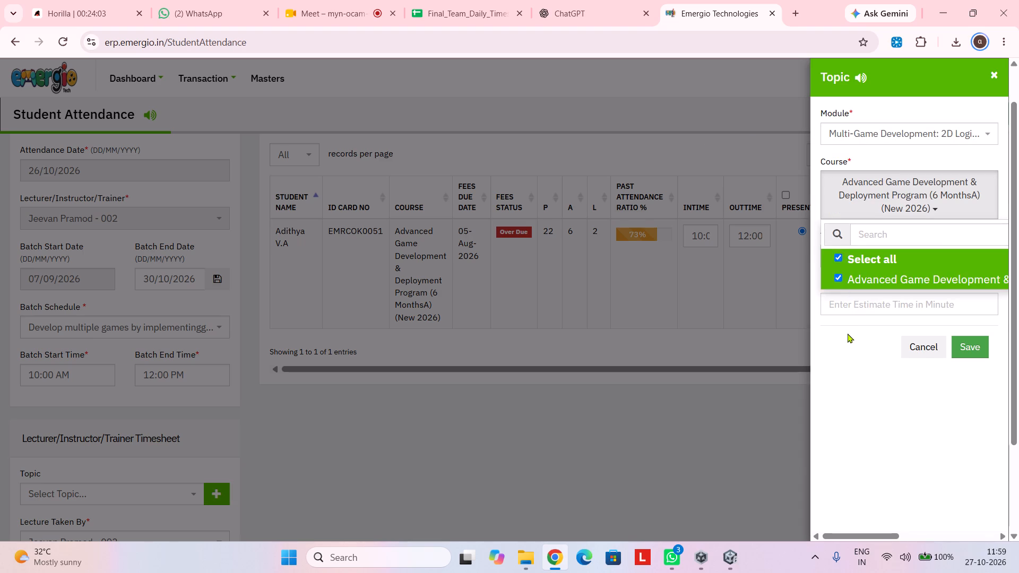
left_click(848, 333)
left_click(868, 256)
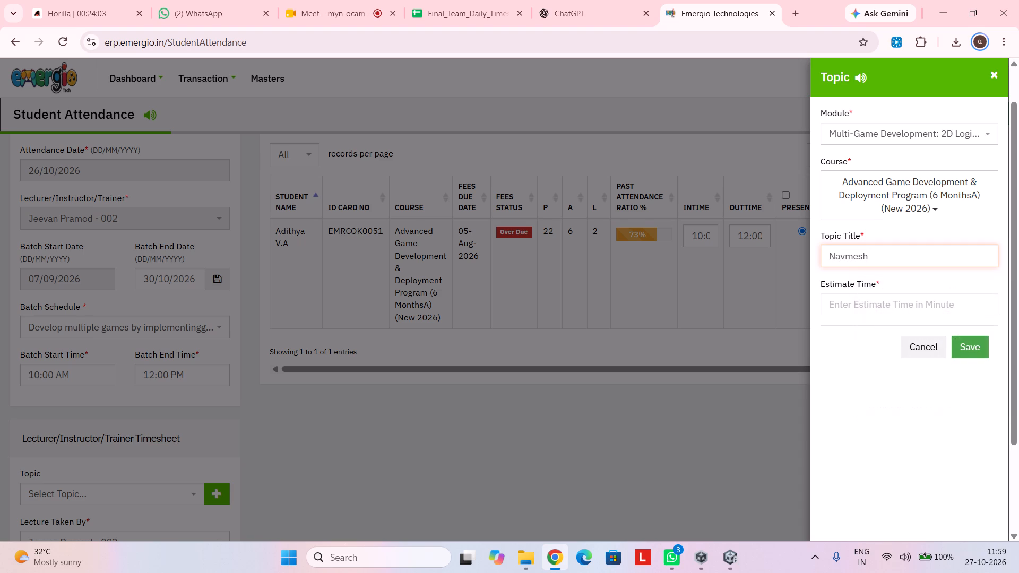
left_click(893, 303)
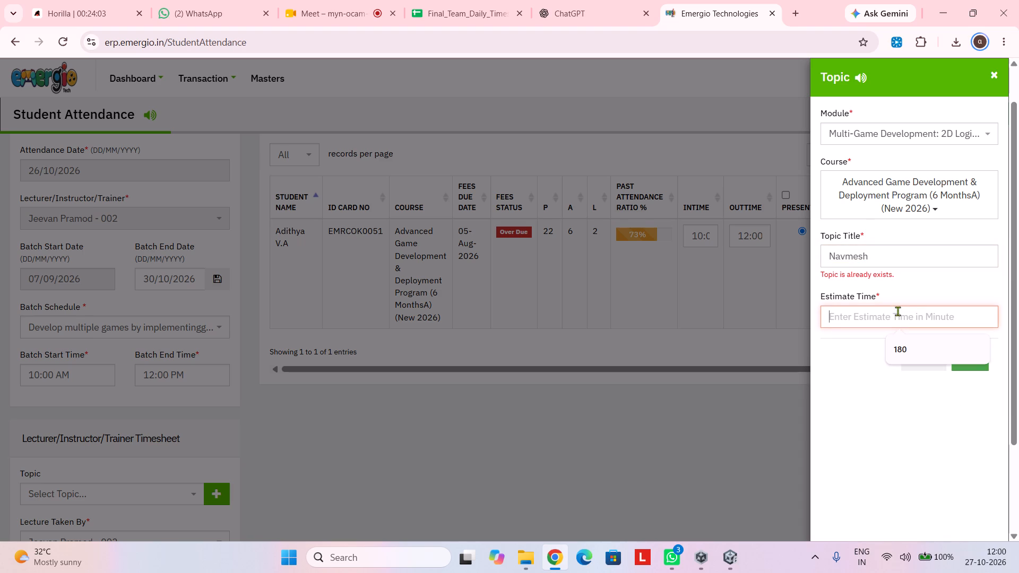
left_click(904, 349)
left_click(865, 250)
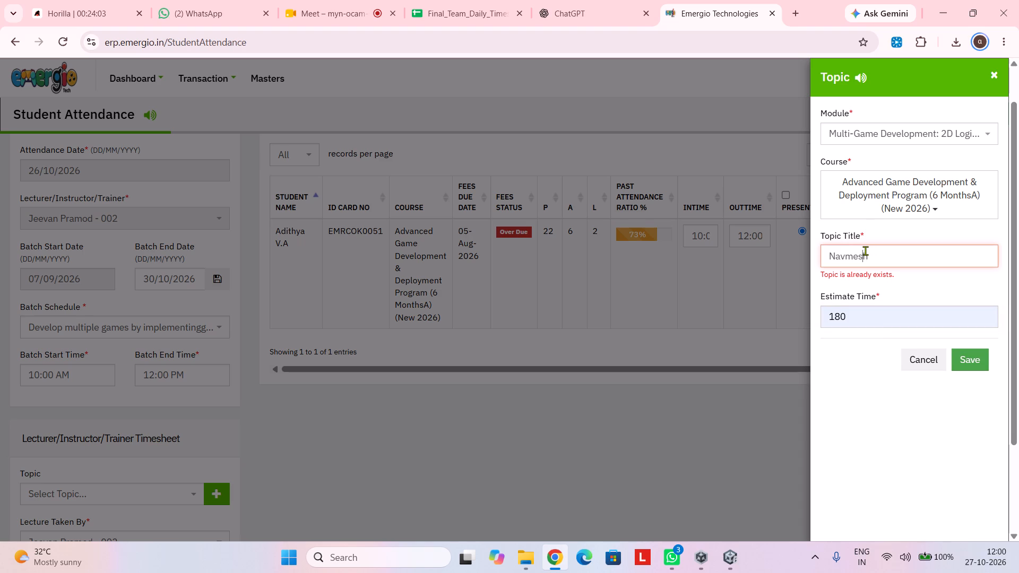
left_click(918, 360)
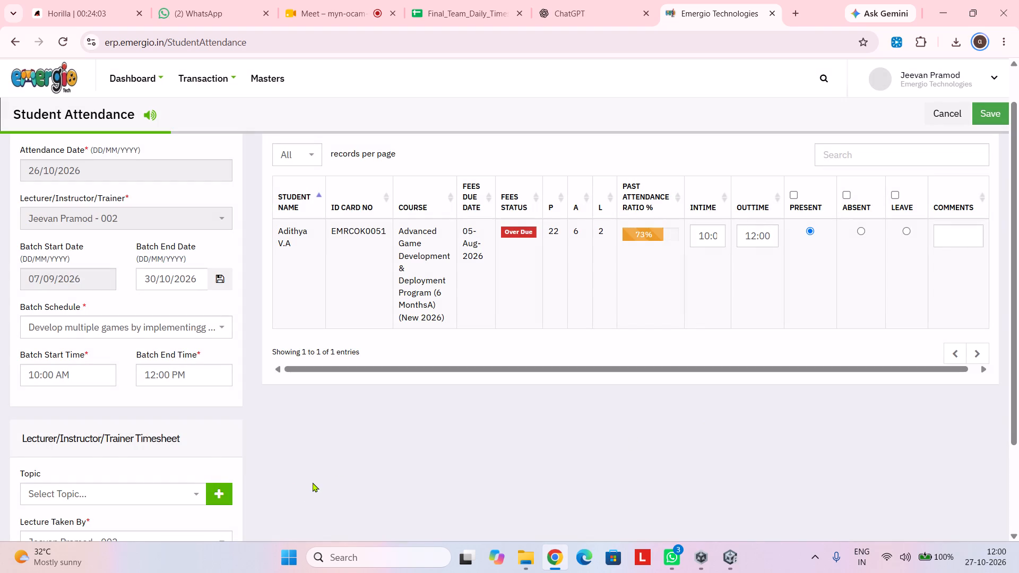
Look through the batch's existing topics and search them for "navm".
left_click(196, 496)
scroll(145, 426, "down", 2)
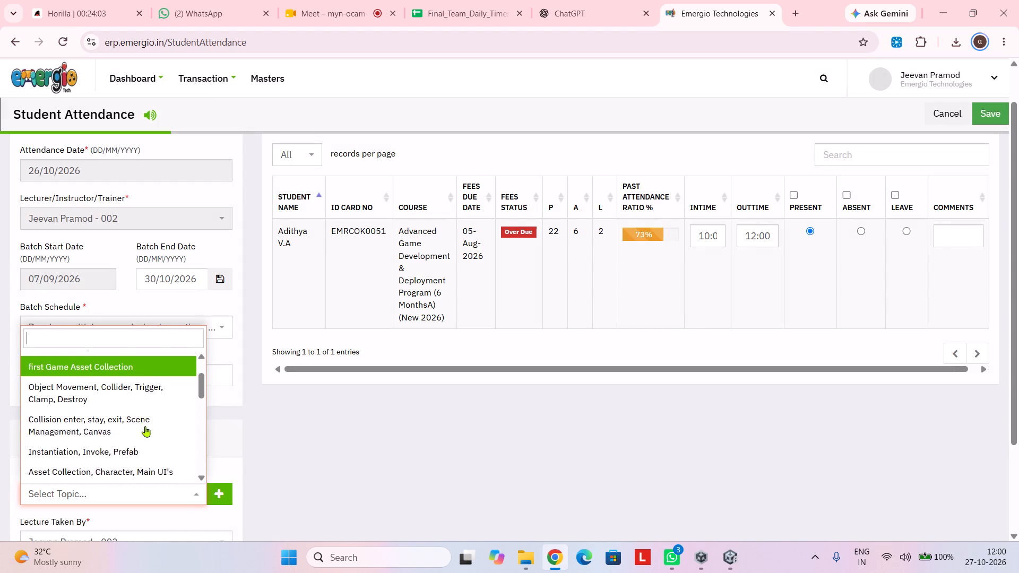
scroll(145, 426, "down", 9)
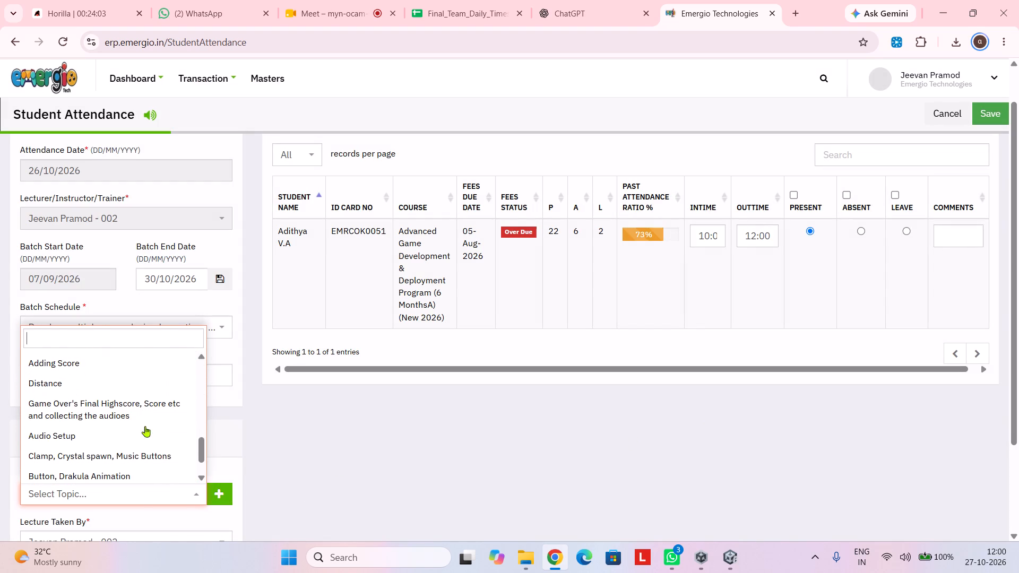
scroll(145, 426, "down", 3)
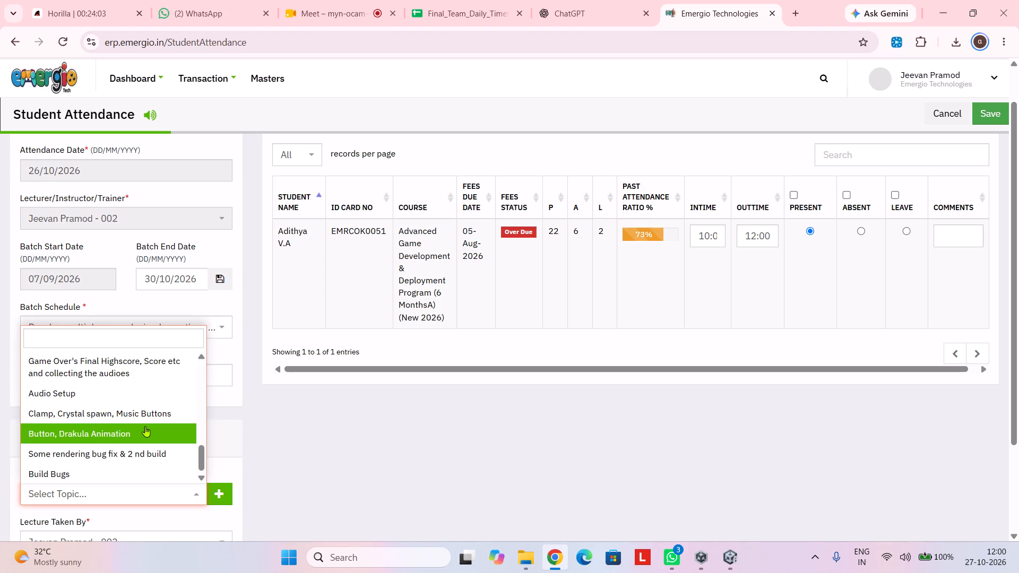
type("na")
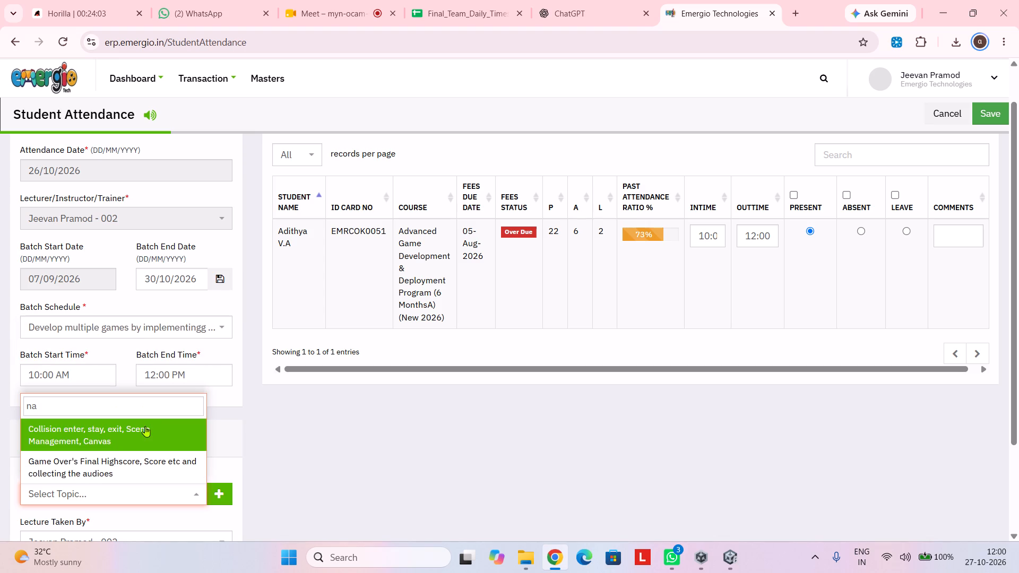
type("vm")
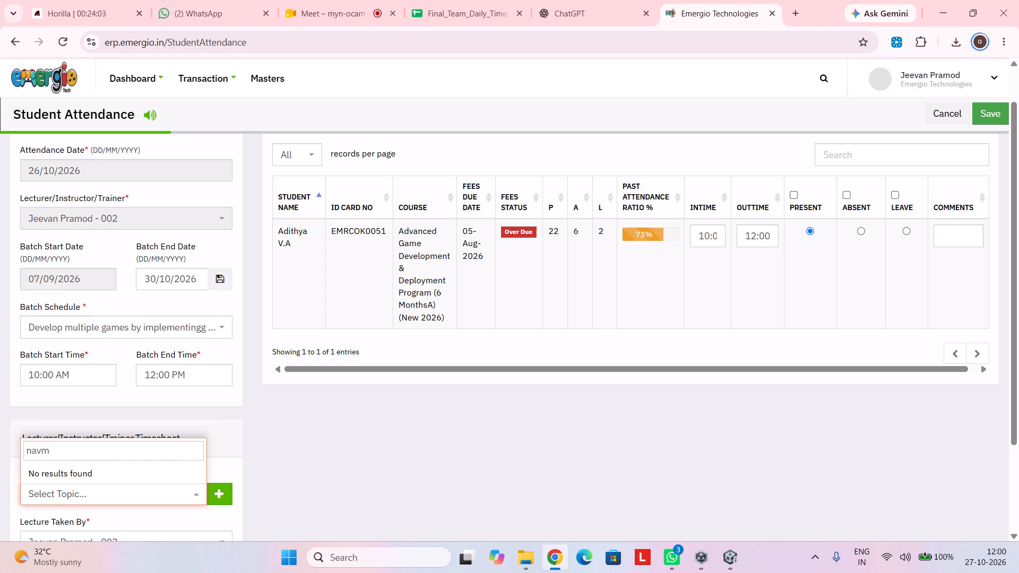
key("BackSpace")
key("BackSpace")
key("BackSpace")
key("BackSpace")
key("BackSpace")
key("BackSpace")
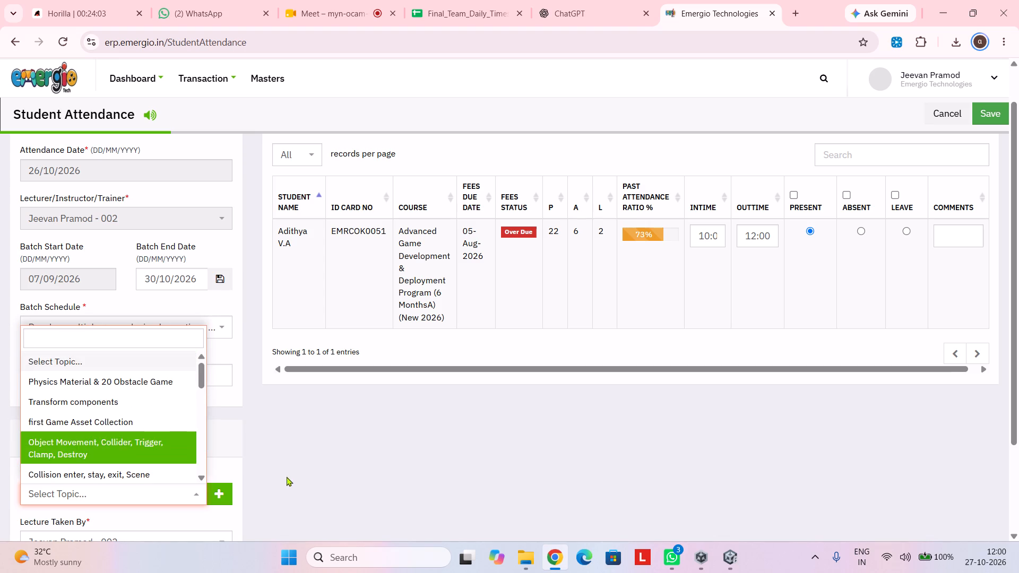
left_click(288, 471)
Start a new topic with the Multi-Game Development module and the Advanced Game Development & Deployment Program (6 MonthsA)(New 2026) course.
left_click(220, 501)
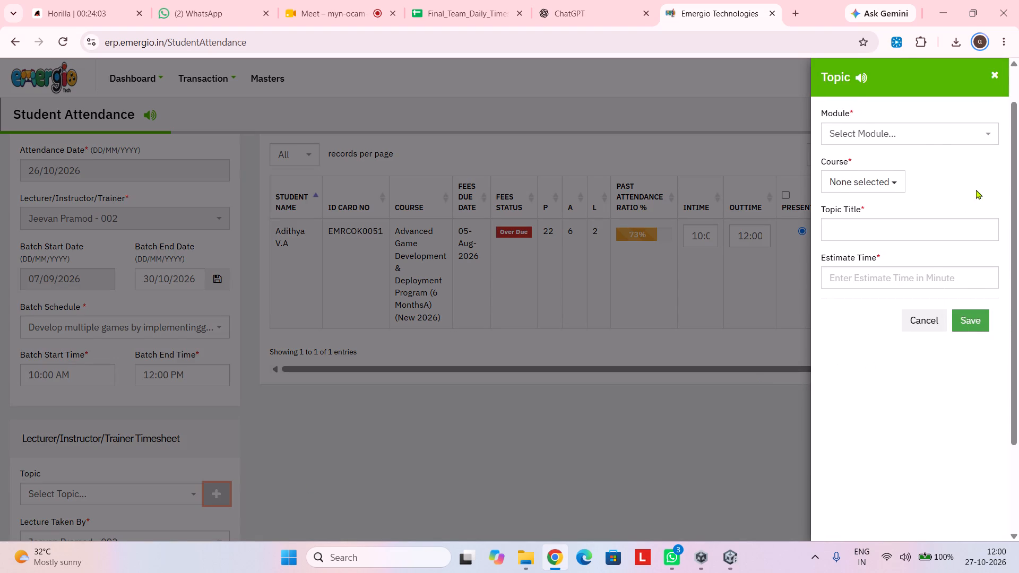
left_click(936, 136)
left_click(881, 204)
left_click(869, 193)
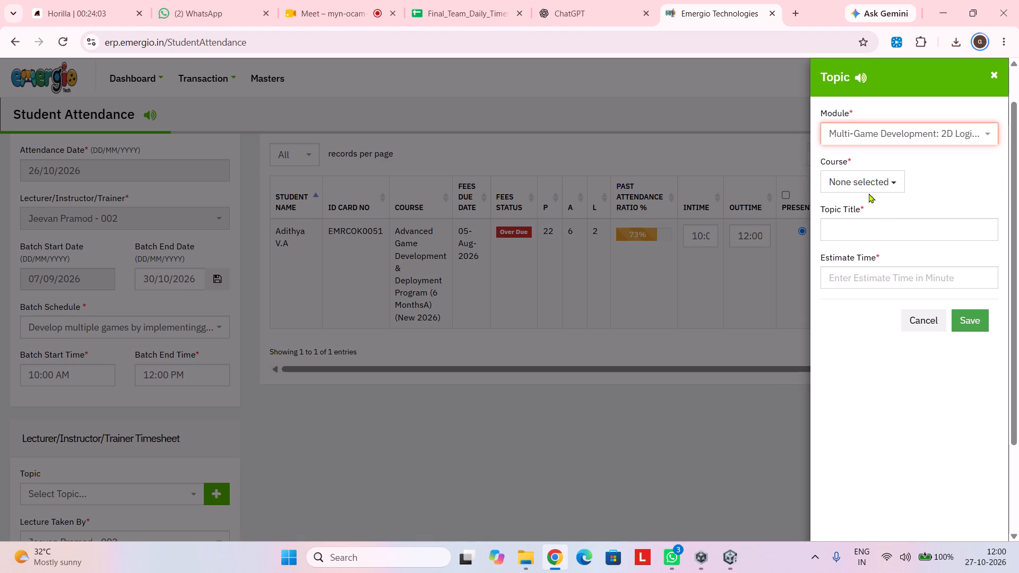
left_click(890, 179)
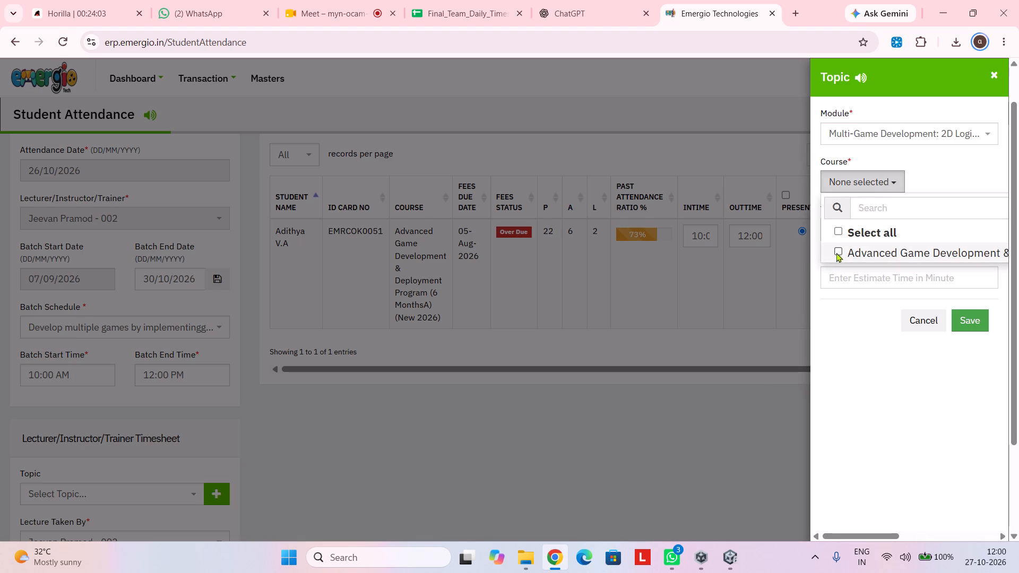
left_click(839, 251)
left_click(831, 334)
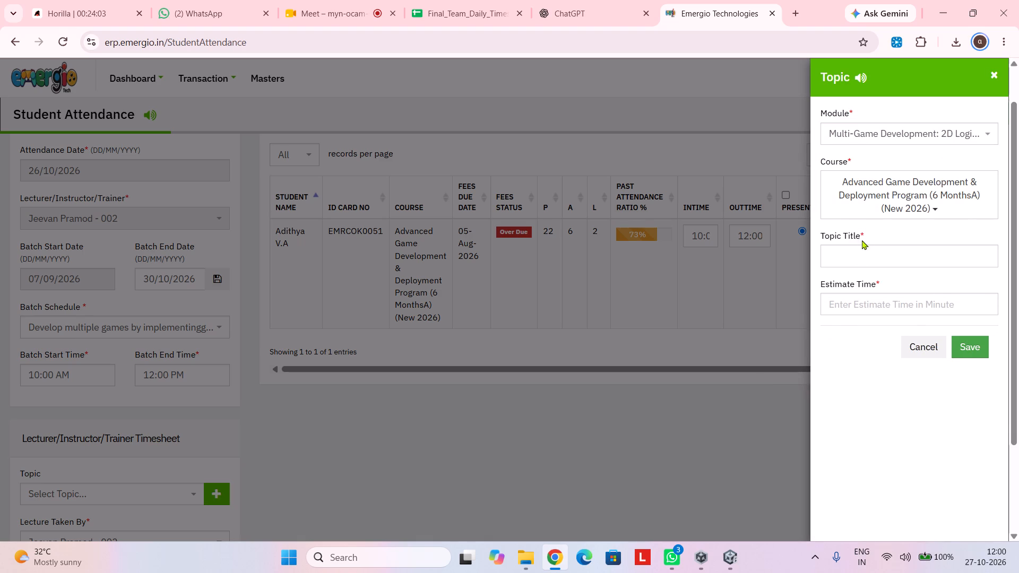
Title the topic "Navmesh" and set its estimate time to 180 minutes.
left_click(851, 250)
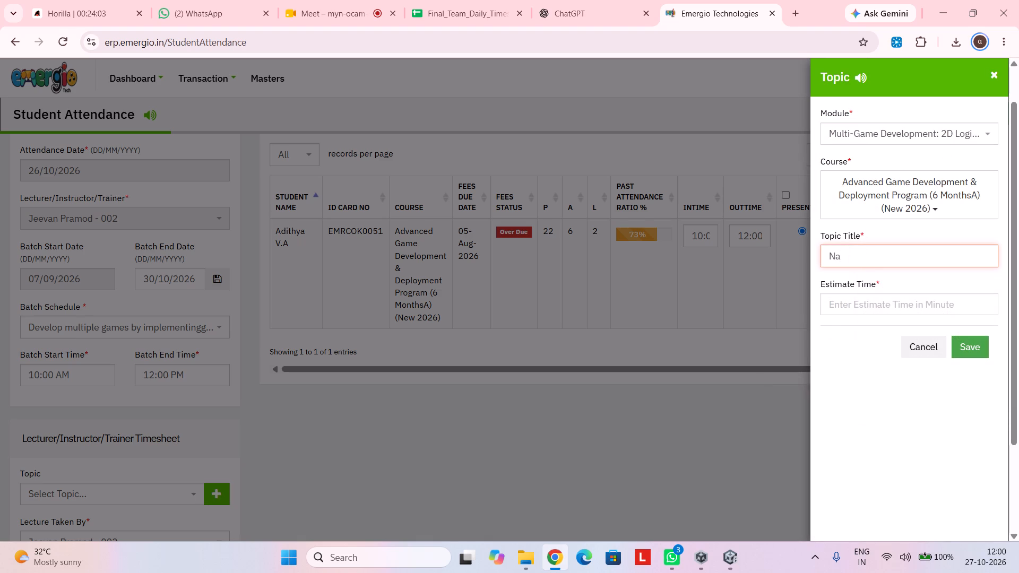
type("vmesh")
left_click(880, 299)
left_click(904, 348)
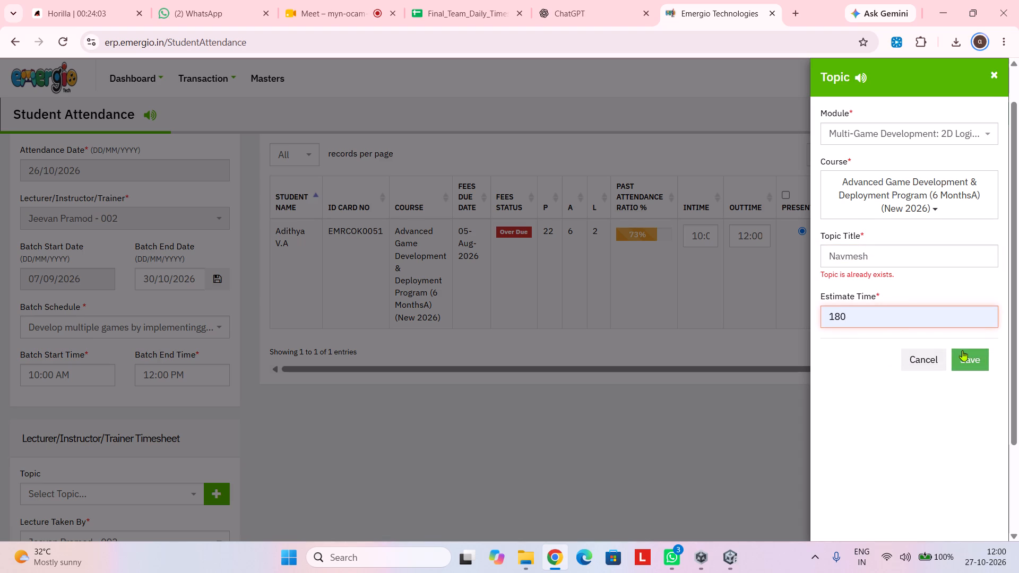
Change the new topic's title to "Navmesh." with a trailing period and save the topic.
left_click(962, 350)
left_click(962, 350)
left_click(886, 249)
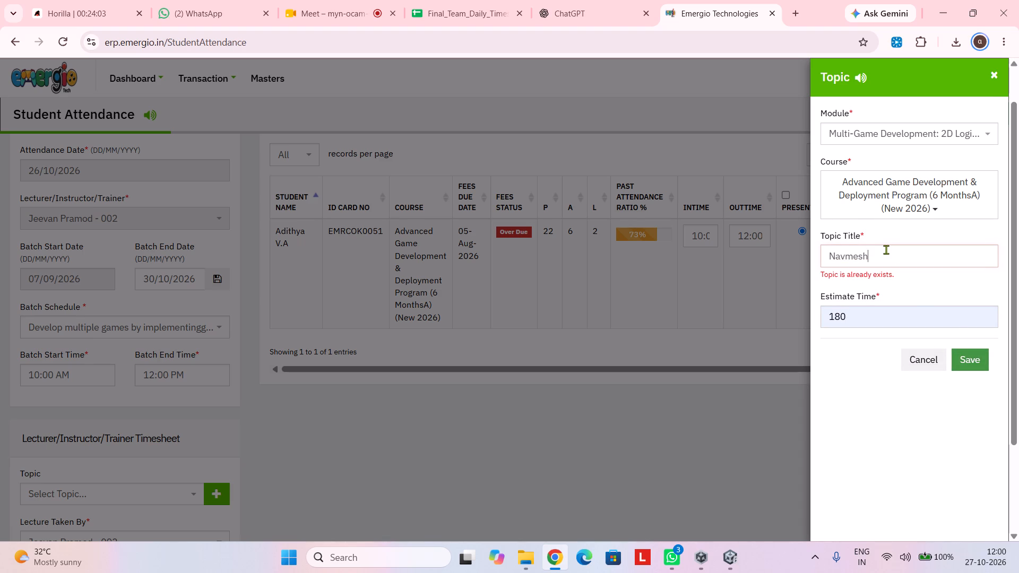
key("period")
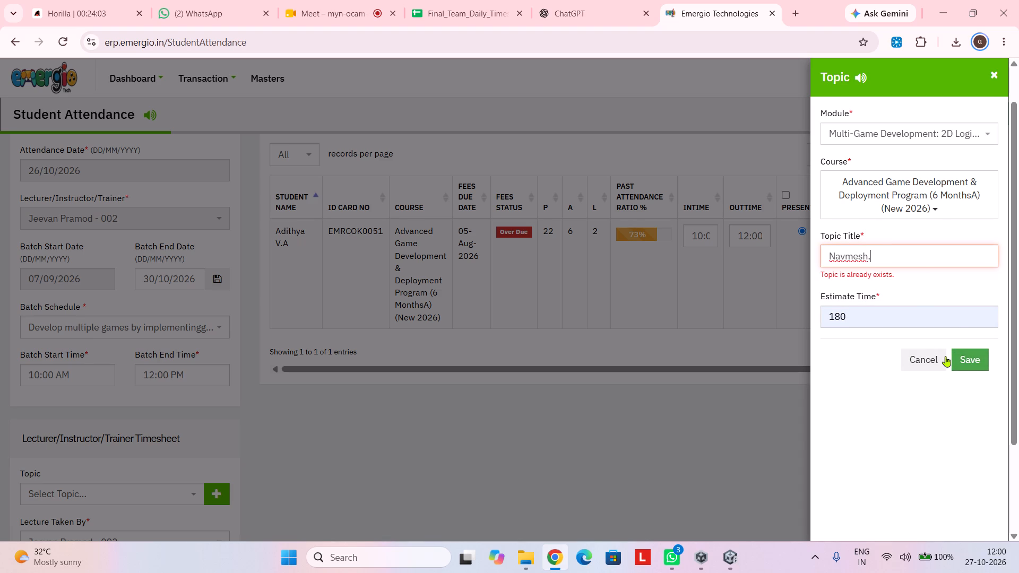
left_click(968, 362)
left_click(964, 349)
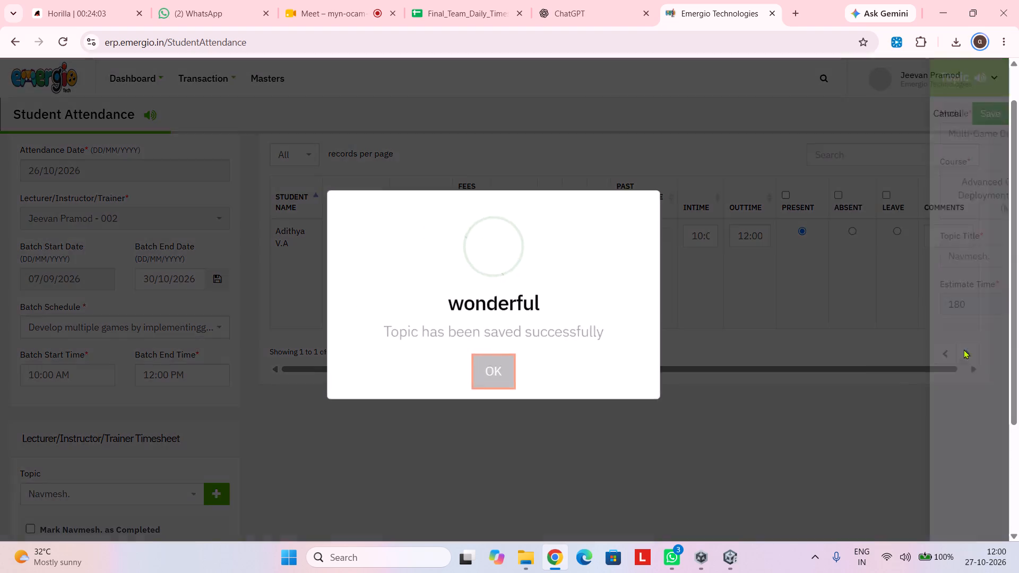
left_click(505, 383)
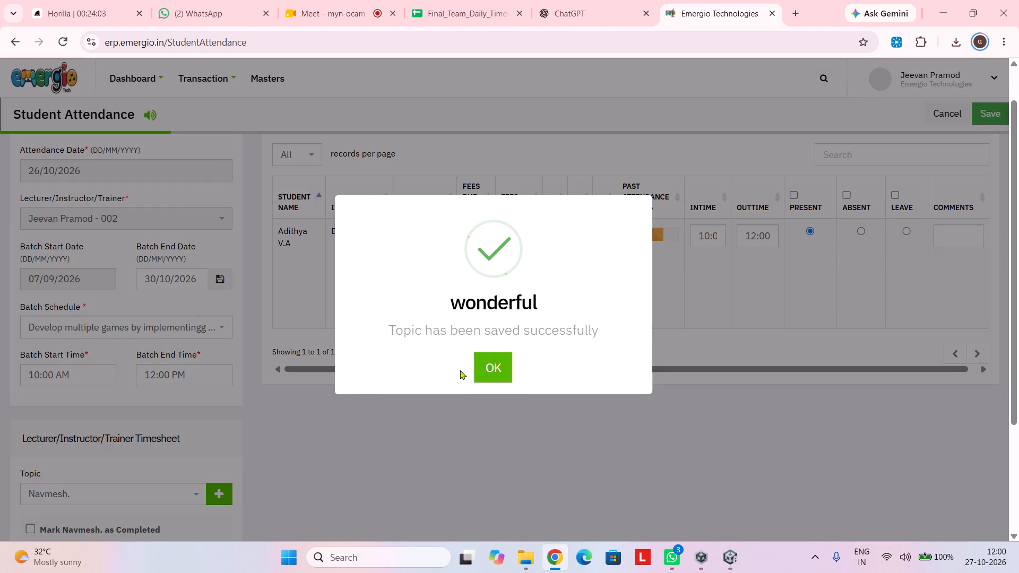
left_click(495, 364)
Mark the "Navmesh." topic as completed in the trainer timesheet and save the 26/10/2026 attendance record.
scroll(266, 379, "down", 1)
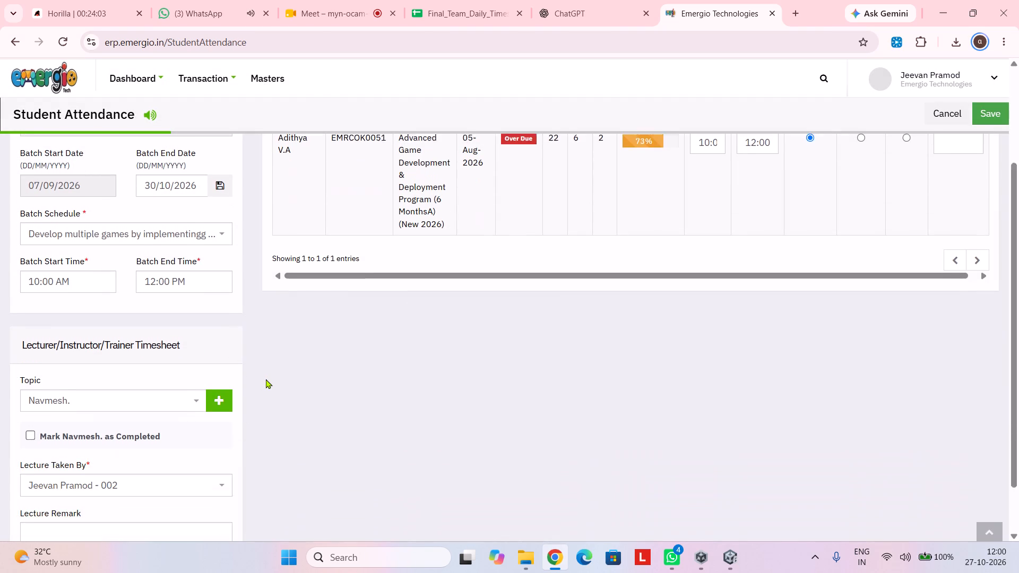
left_click(27, 422)
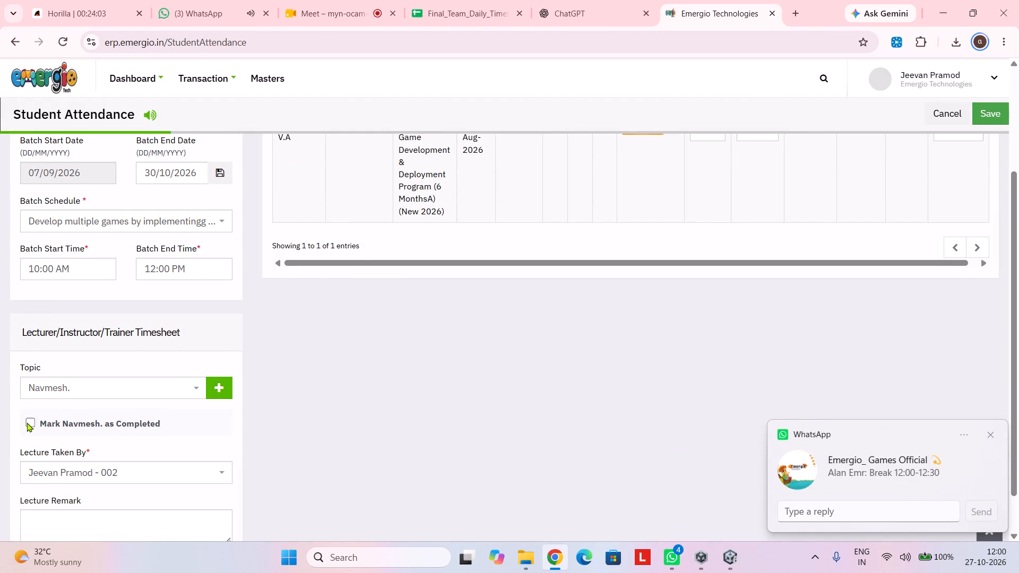
scroll(381, 447, "up", 2)
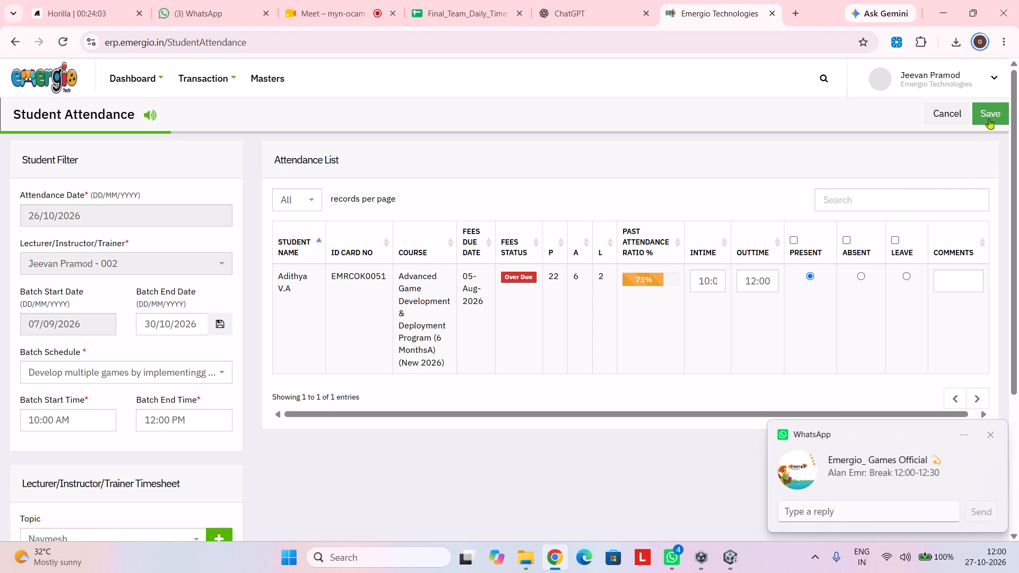
left_click(989, 116)
left_click(486, 375)
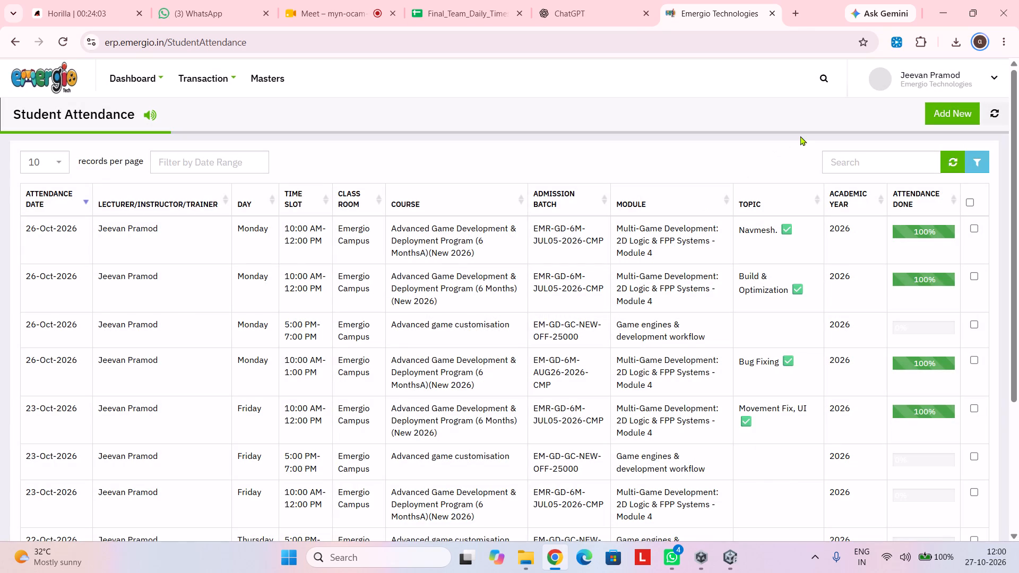
Start a new student attendance record with the attendance date 26/10/2026.
left_click(944, 112)
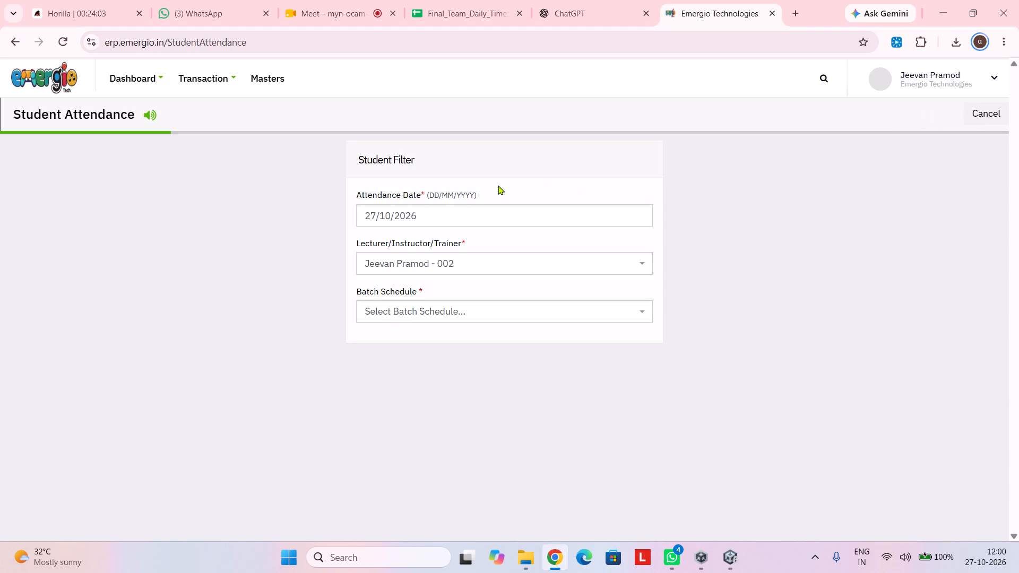
left_click(485, 219)
left_click(401, 345)
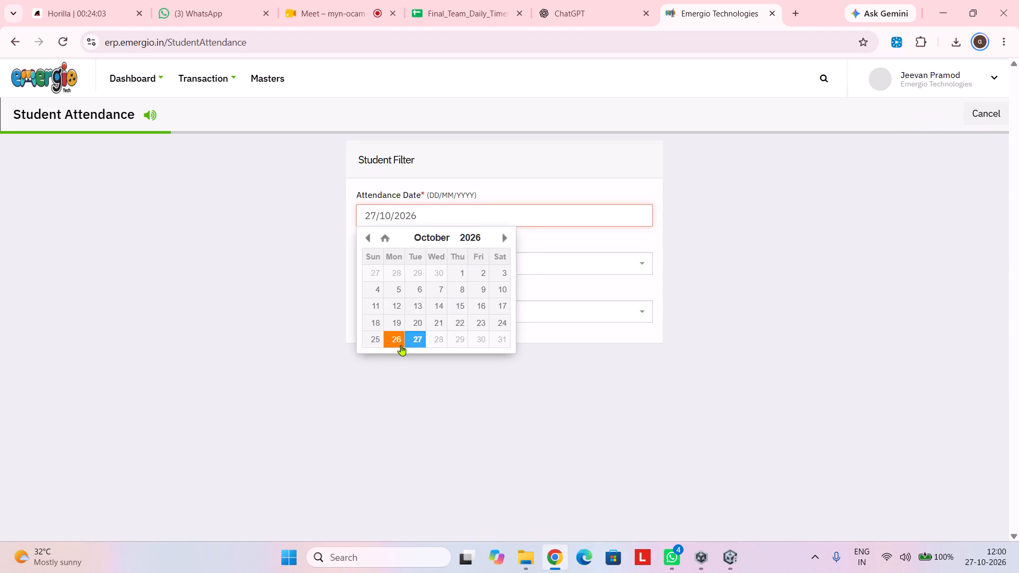
Set the new attendance record's date to 27/10/2026 and choose the first "Develop multiple games" Tuesday 10:00 AM-12:00 PM batch schedule.
left_click(450, 319)
left_click(433, 388)
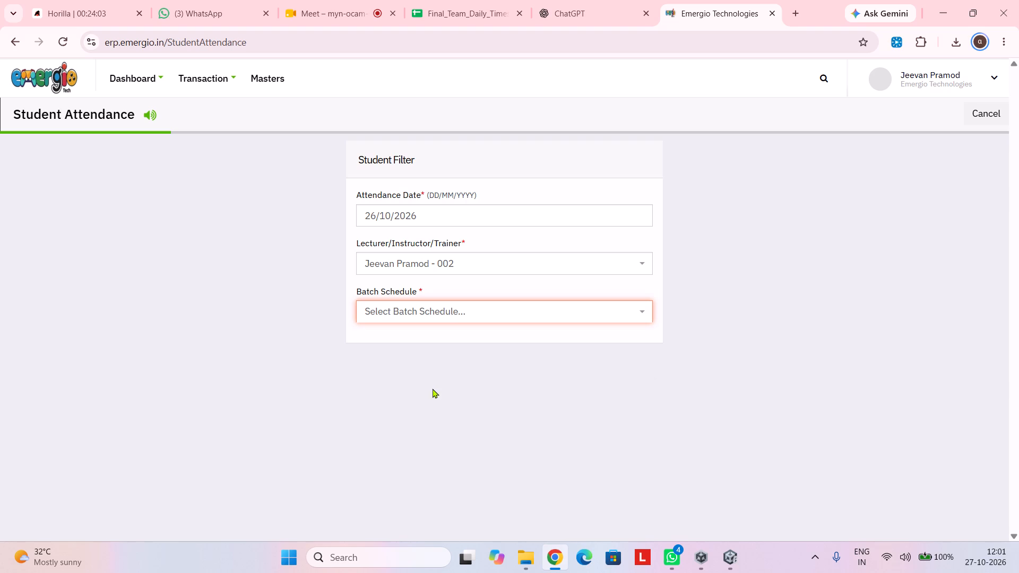
left_click(467, 209)
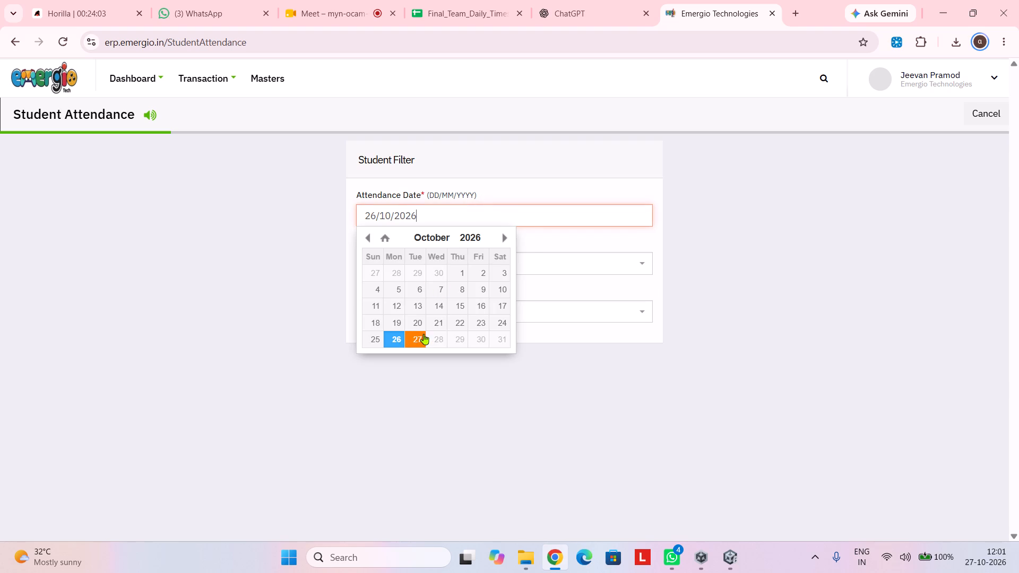
left_click(423, 334)
left_click(450, 316)
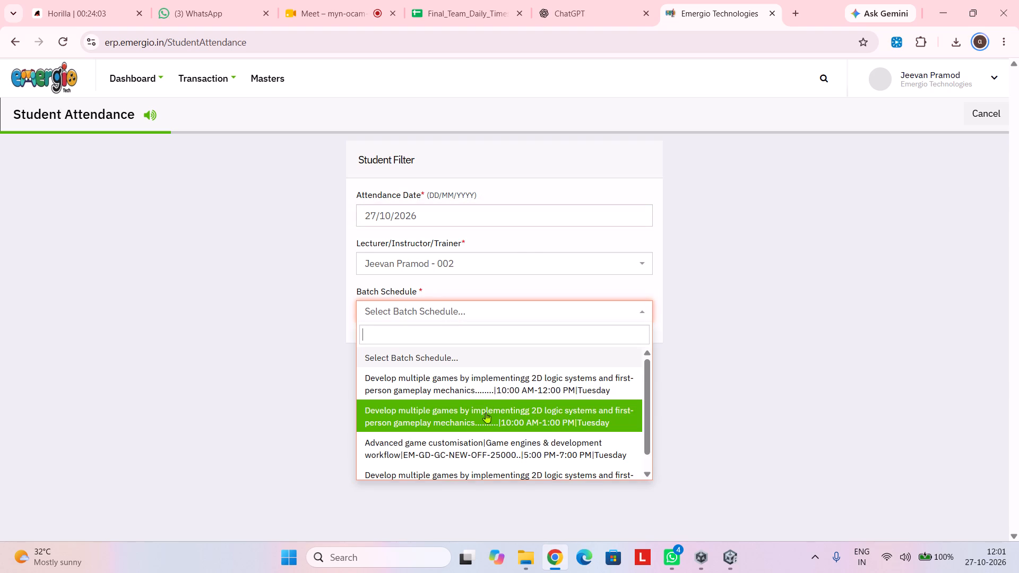
left_click(472, 383)
left_click(503, 309)
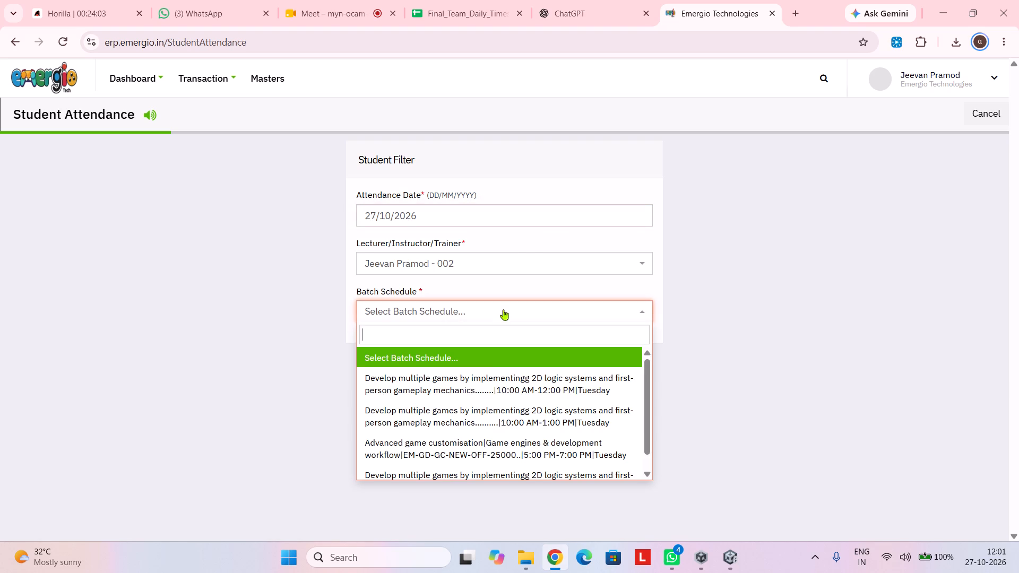
left_click(488, 374)
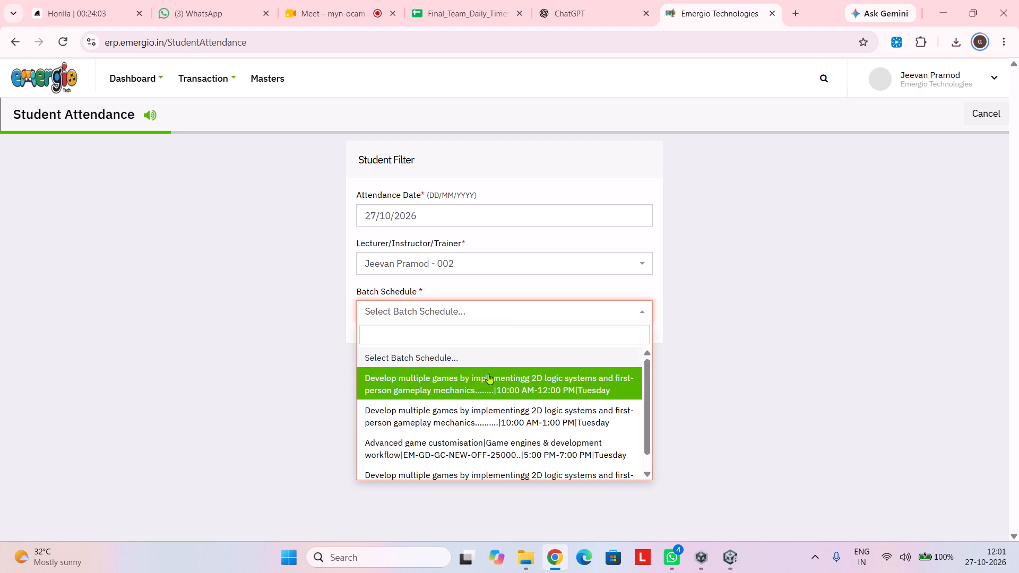
Mark the batch's only student absent and save the attendance record.
scroll(488, 374, "down", 1)
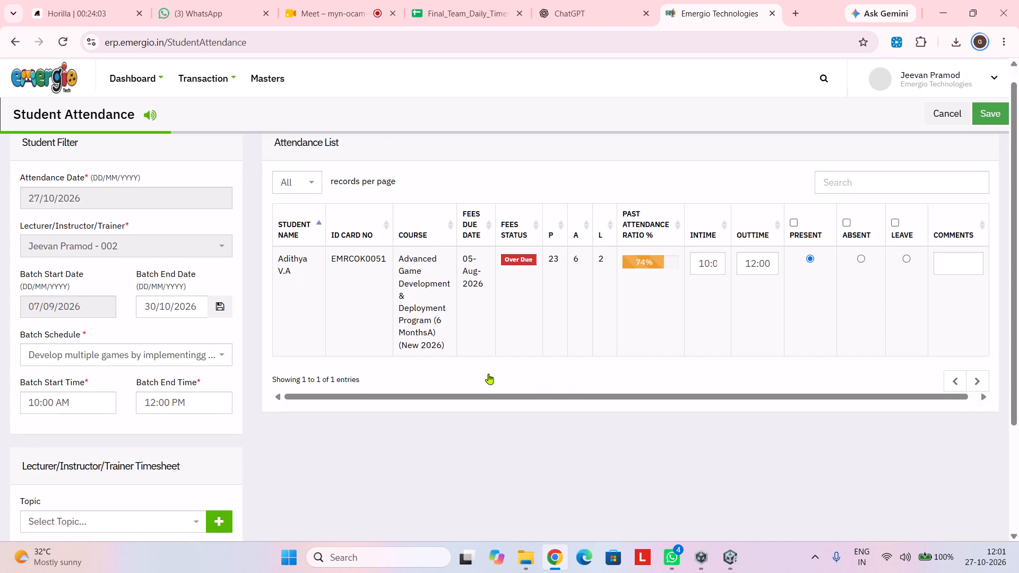
scroll(488, 374, "down", 1)
left_click(866, 246)
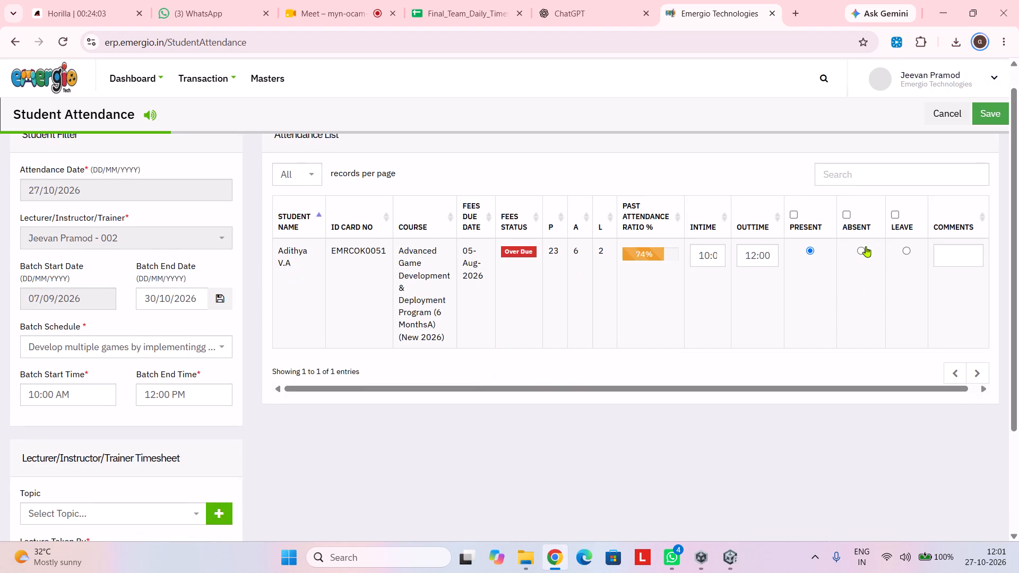
left_click(860, 247)
left_click(985, 120)
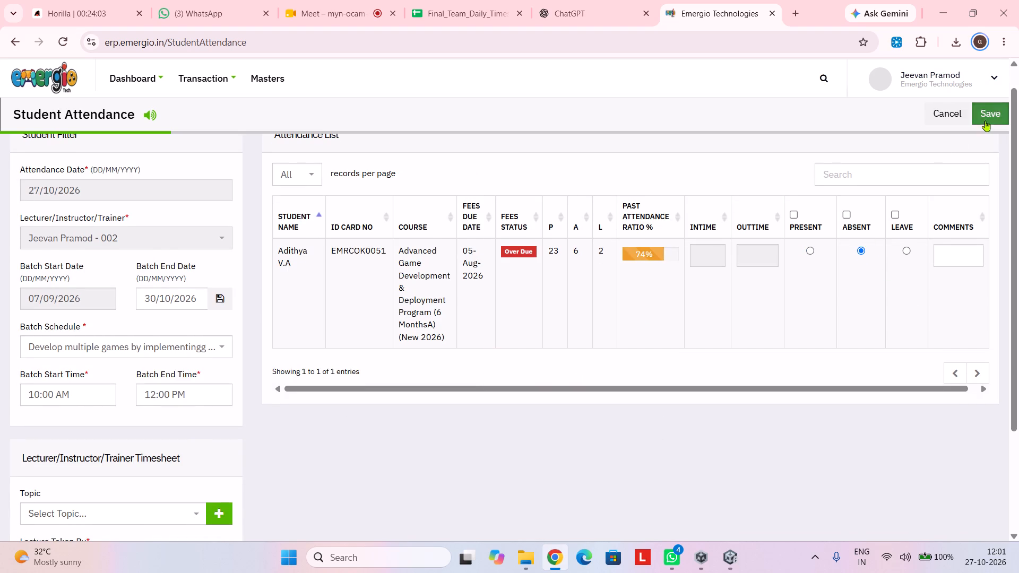
Start a new attendance record for 27/10/2026 with the "Develop multiple games" Tuesday 10:00 AM-1:00 PM batch schedule.
left_click(500, 377)
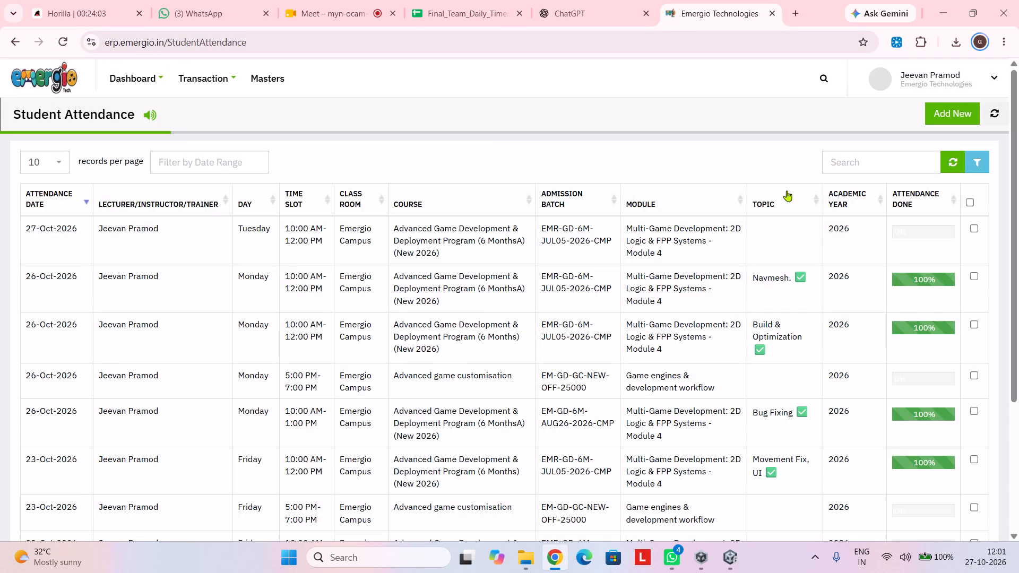
left_click(932, 112)
left_click(456, 324)
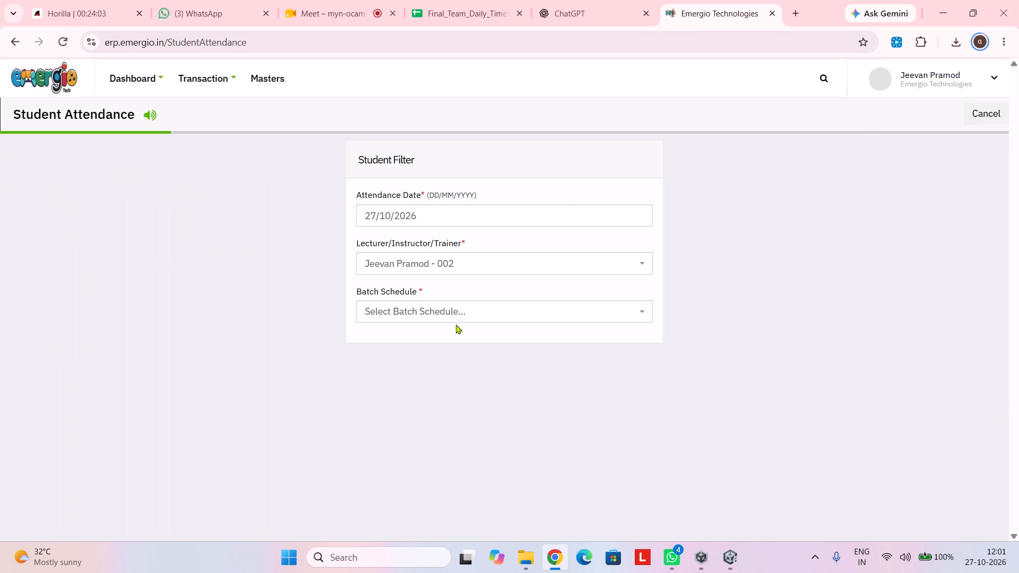
left_click(460, 321)
left_click(482, 375)
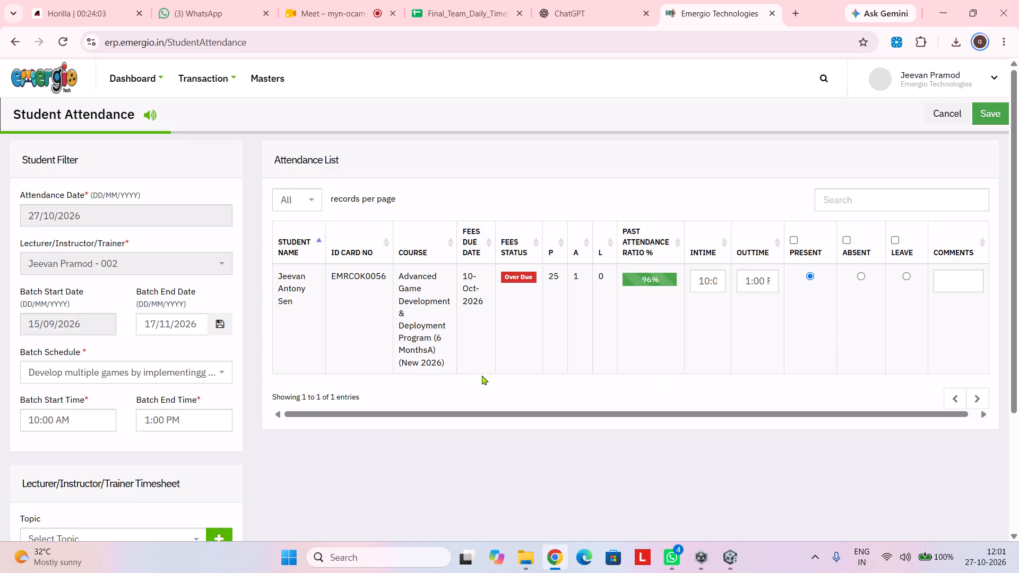
Start a new topic with the Multi-Game Development module and the Advanced Game Development & Deployment Program (6 MonthsA)(New 2026) course.
scroll(482, 375, "down", 1)
left_click(218, 497)
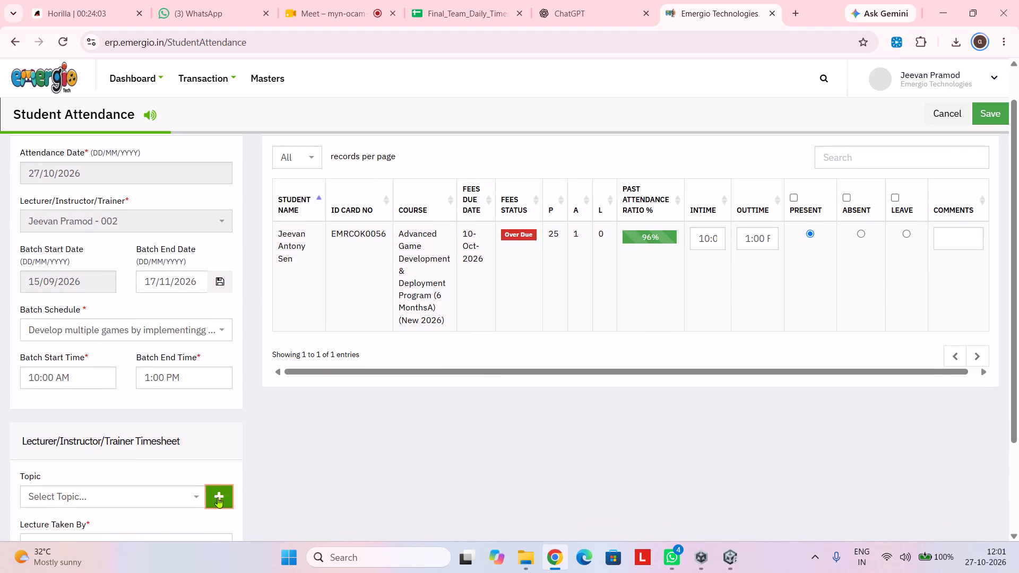
left_click(941, 144)
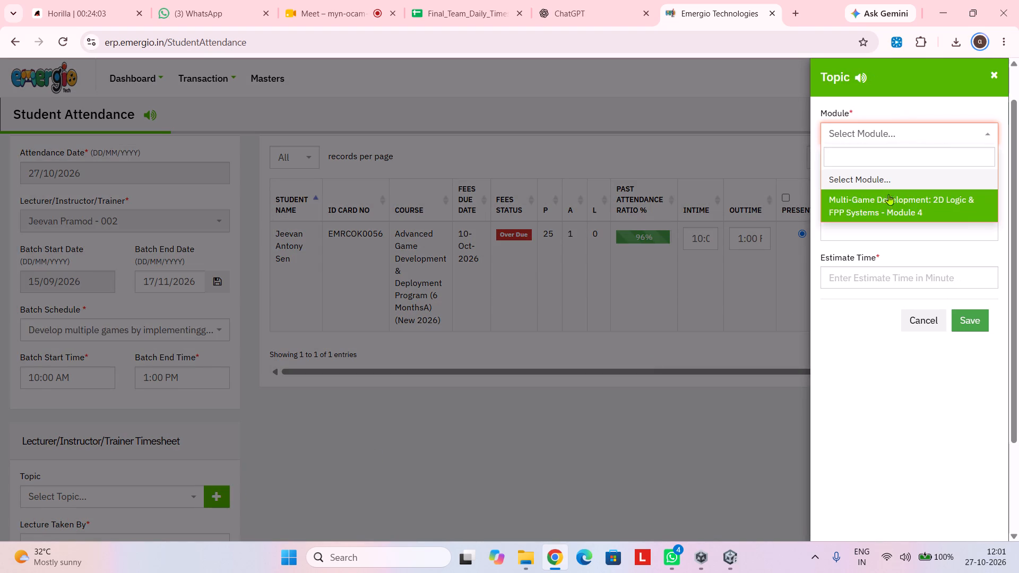
left_click(882, 199)
left_click(884, 186)
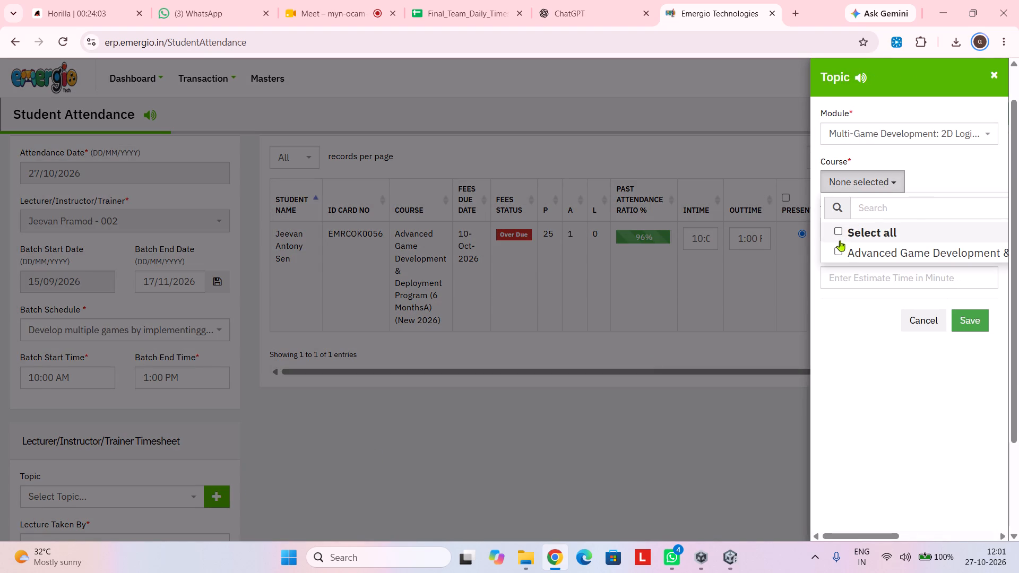
left_click(841, 242)
left_click(844, 374)
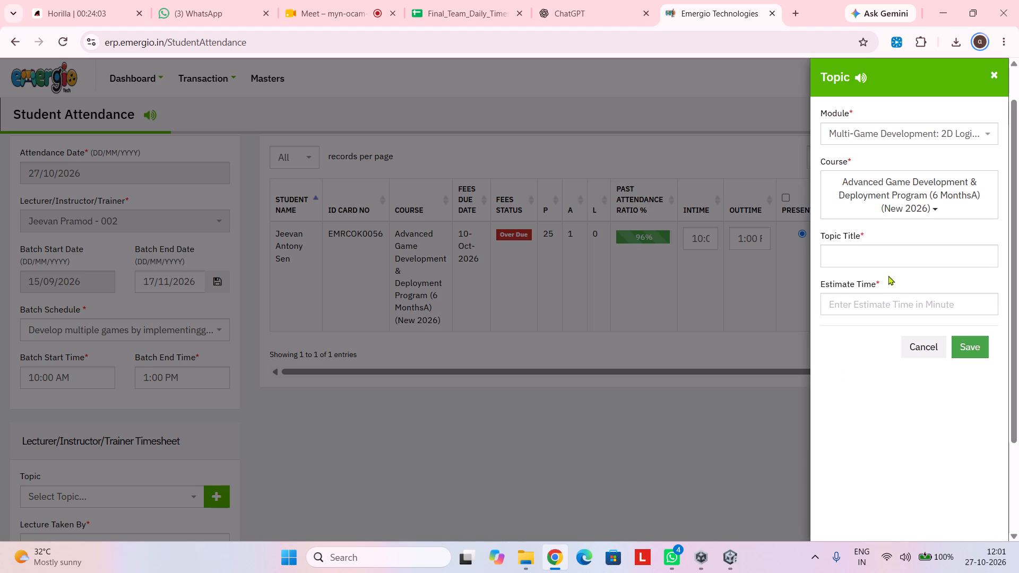
Title the topic "More Obstacle spawning", set its estimate time to 180 minutes, and save it.
left_click(890, 259)
type("bstacle s")
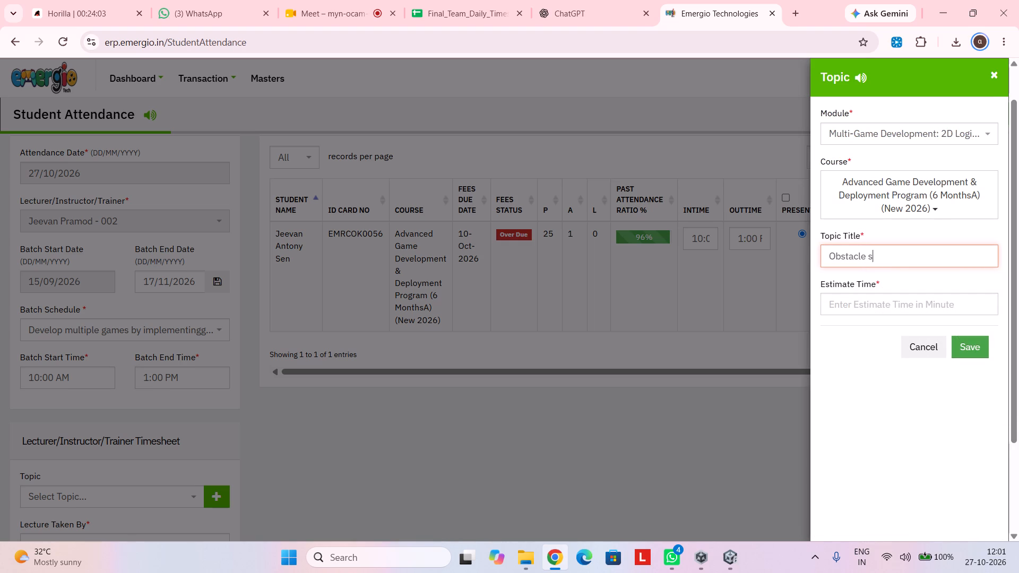
key("BackSpace")
key("Right")
key("Right")
key("Right")
key("Right")
key("Right")
key("Right")
key("Right")
key("Right")
key("Right")
key("Right")
key("Right")
key("Right")
key("Right")
key("Right")
key("Right")
key("Right")
key("Right")
key("Right")
key("Right")
key("Right")
key("Right")
type("spawning")
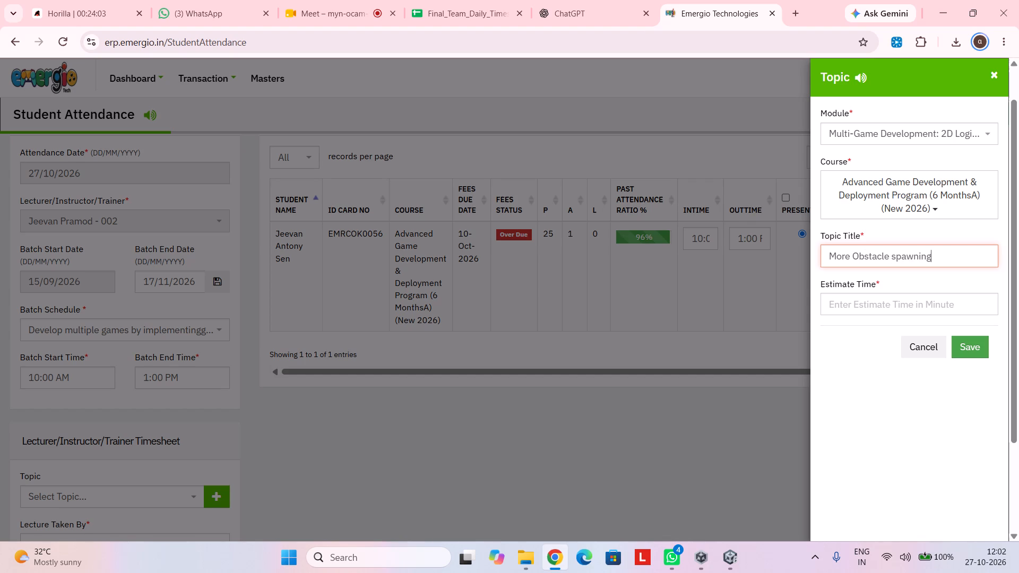
left_click(943, 315)
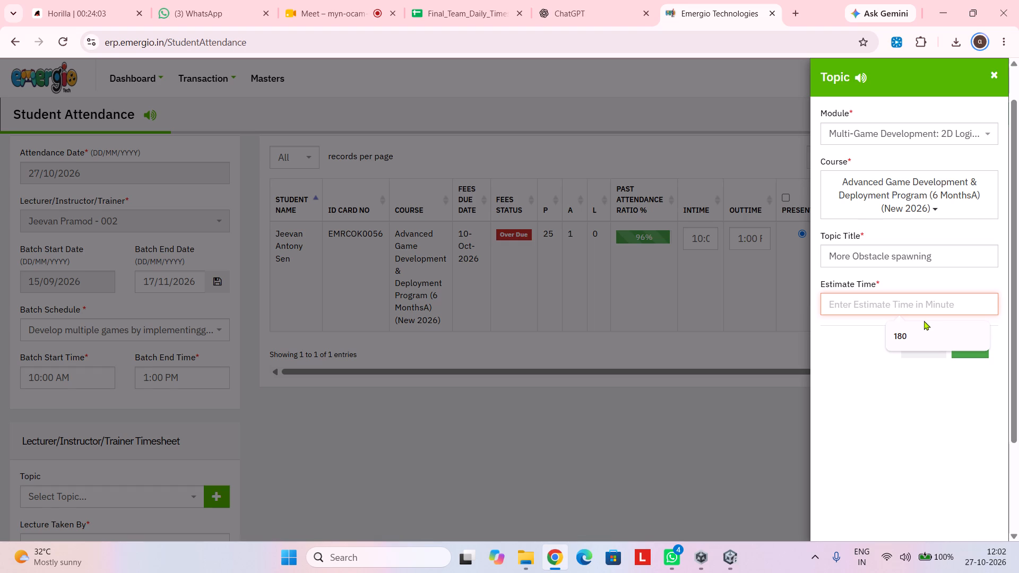
left_click(911, 331)
left_click(958, 351)
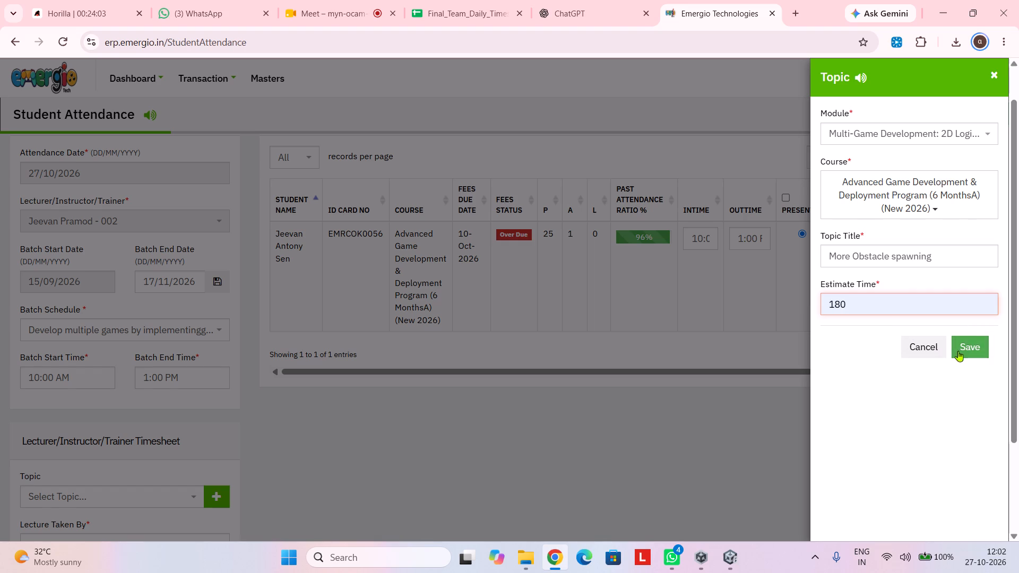
left_click(495, 363)
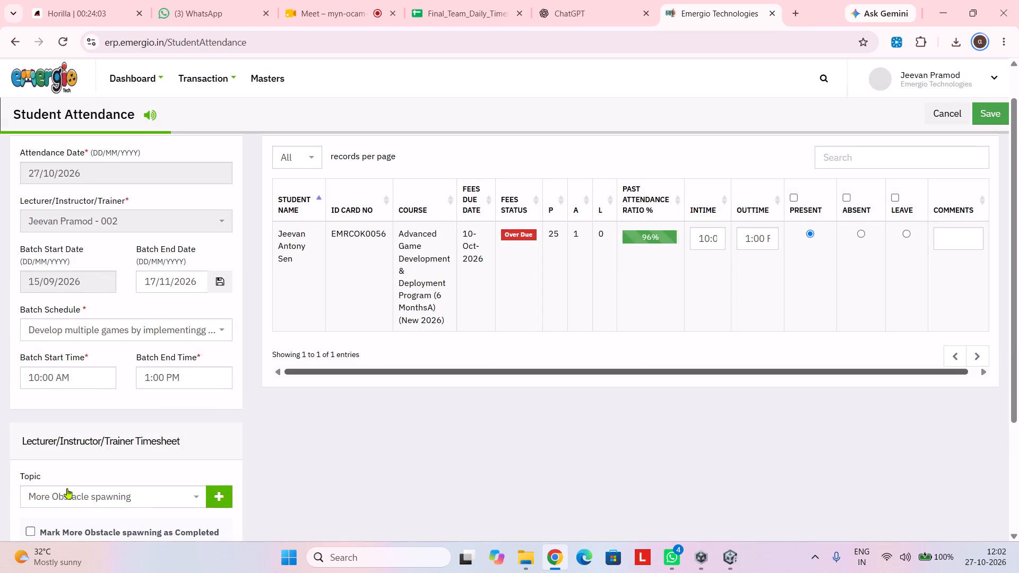
Mark the "More Obstacle spawning" topic as completed and save the attendance record.
scroll(67, 488, "down", 1)
left_click(29, 452)
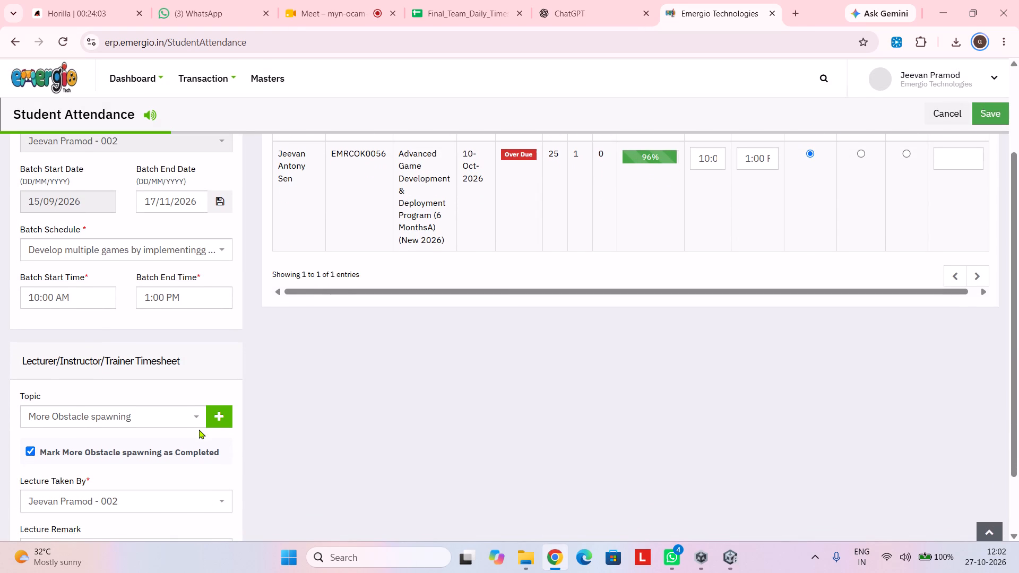
scroll(199, 429, "up", 1)
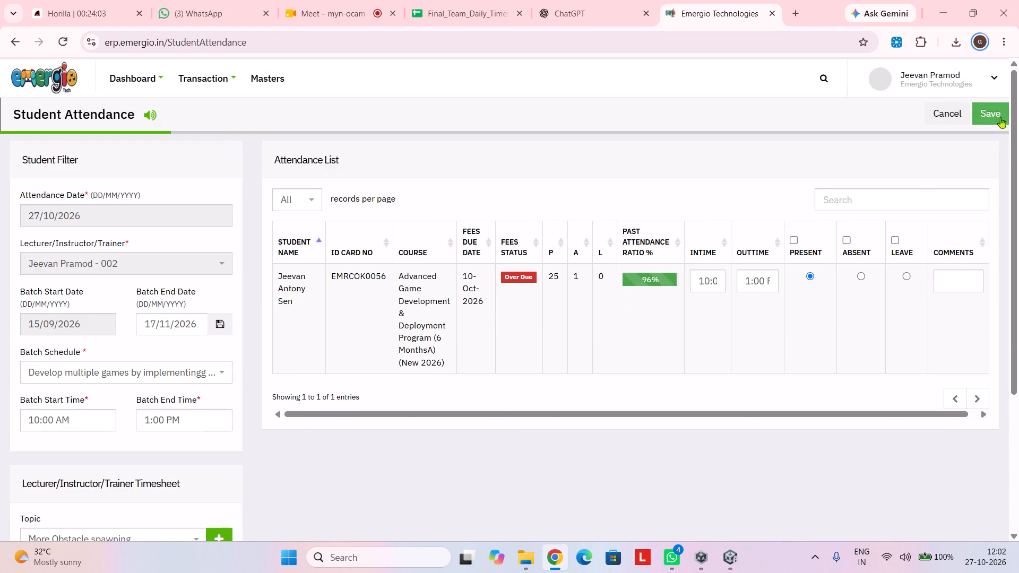
left_click(999, 117)
left_click(497, 378)
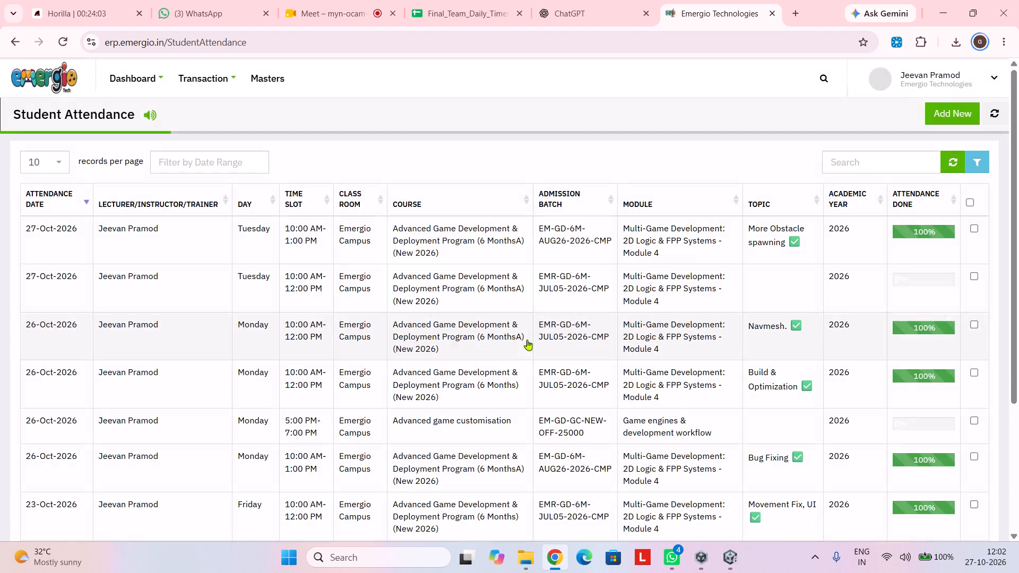
Start a new attendance record for 27/10/2026 with the remaining "Develop multiple games" Tuesday 10:00 AM-12:00 PM batch schedule.
left_click(956, 119)
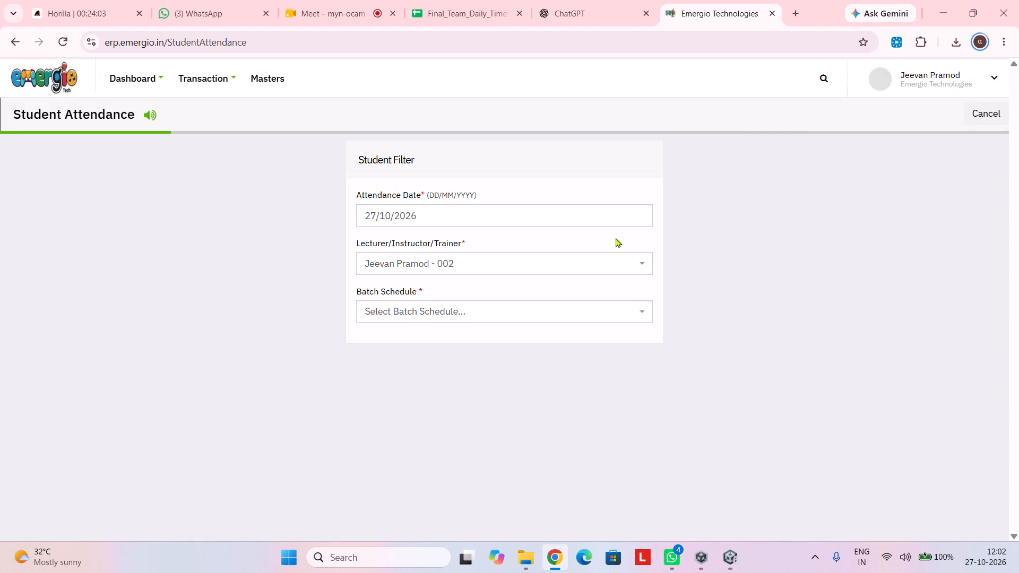
left_click(416, 314)
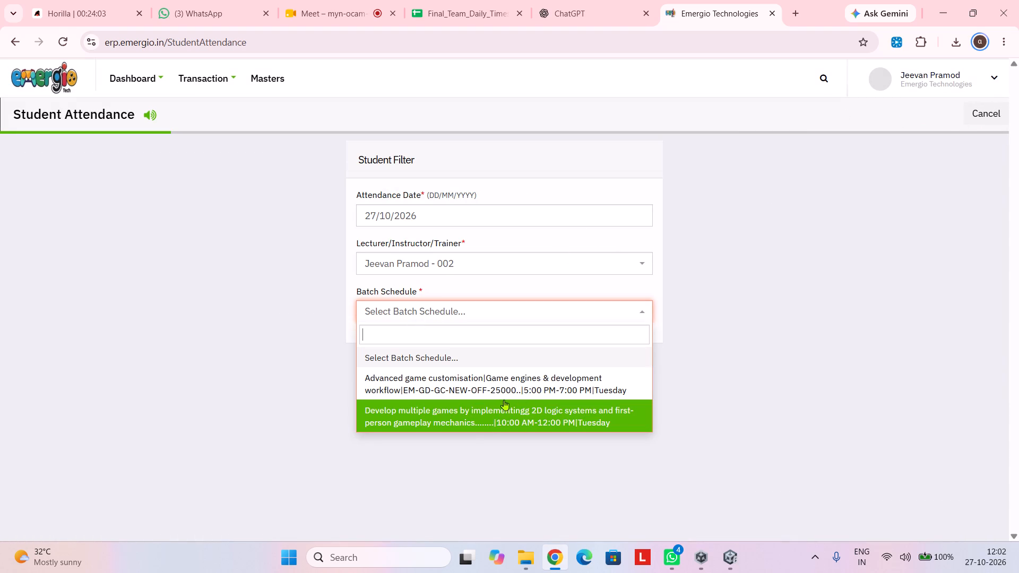
left_click(479, 414)
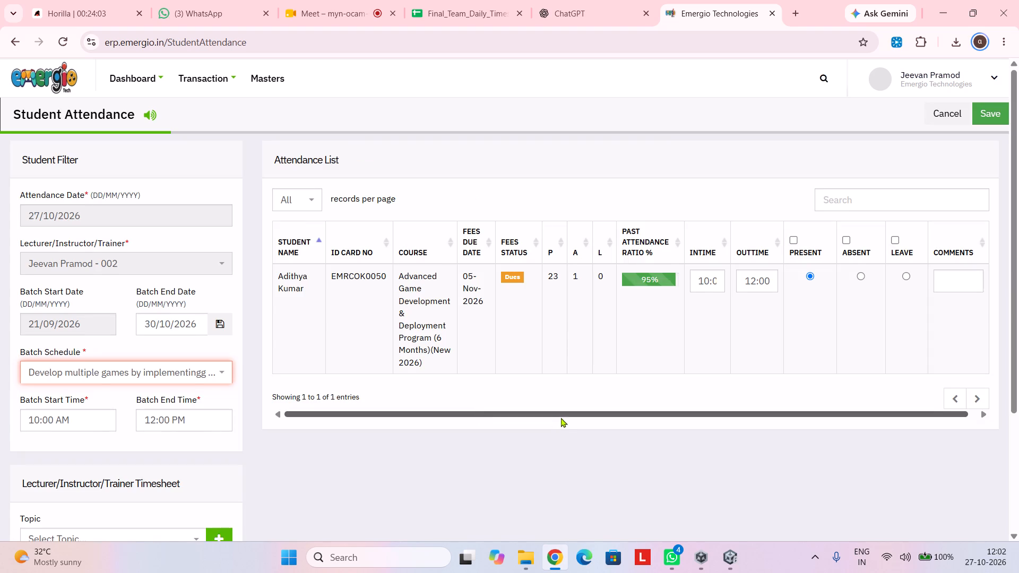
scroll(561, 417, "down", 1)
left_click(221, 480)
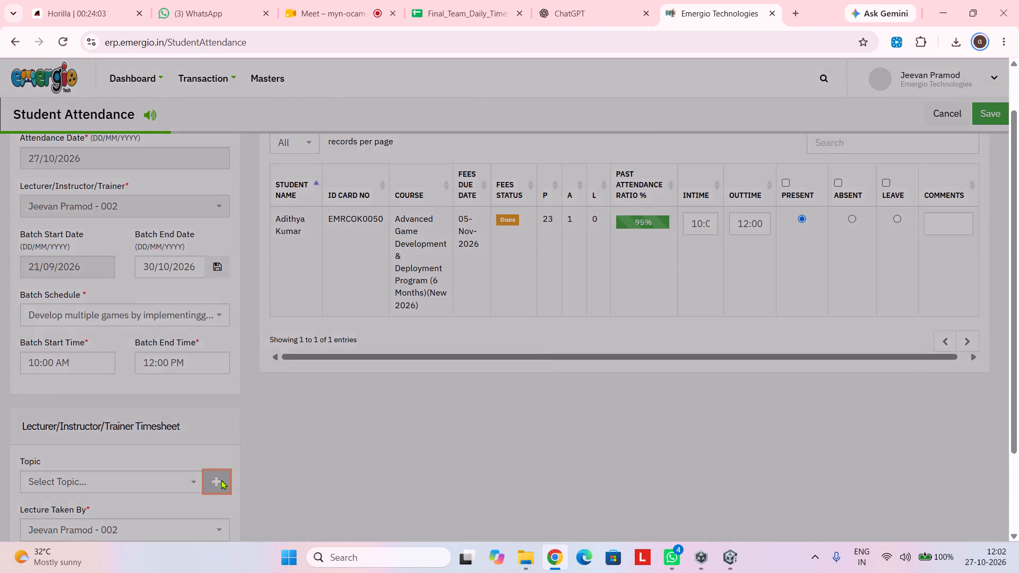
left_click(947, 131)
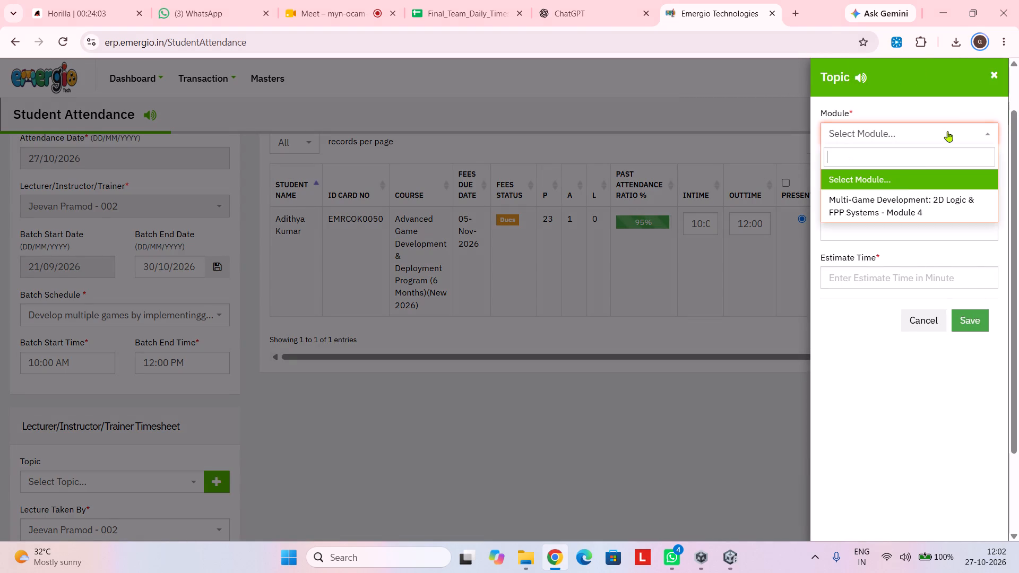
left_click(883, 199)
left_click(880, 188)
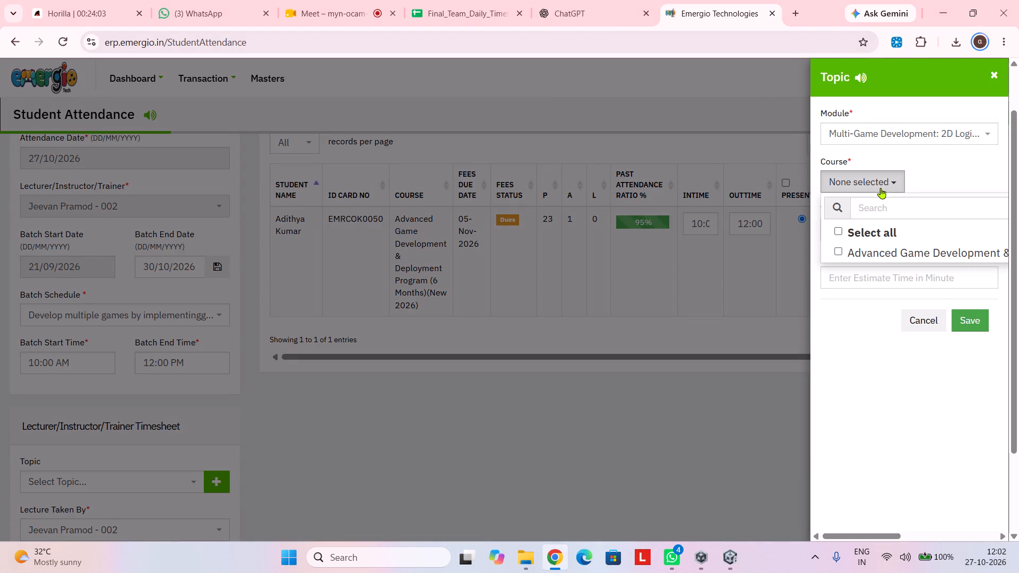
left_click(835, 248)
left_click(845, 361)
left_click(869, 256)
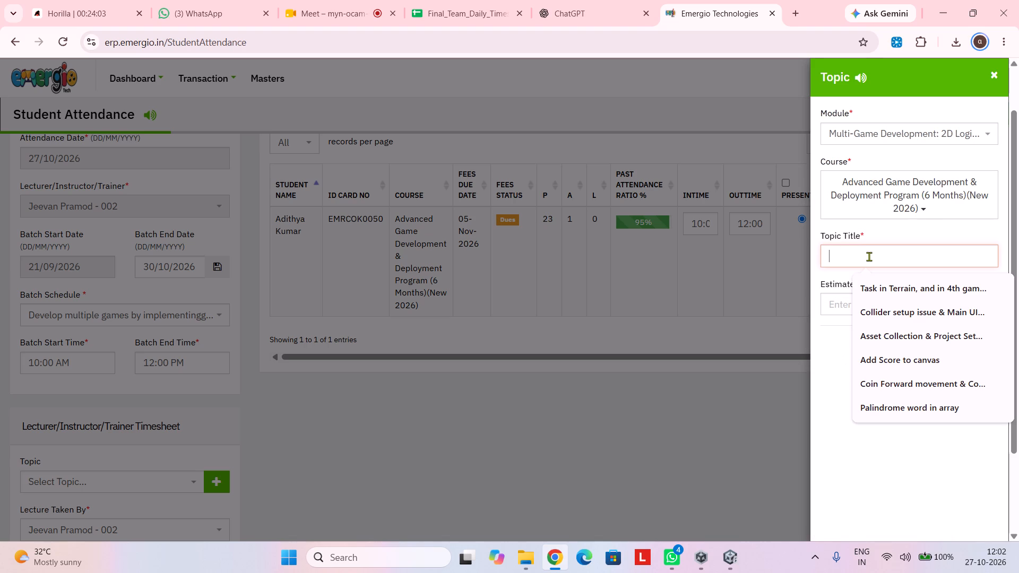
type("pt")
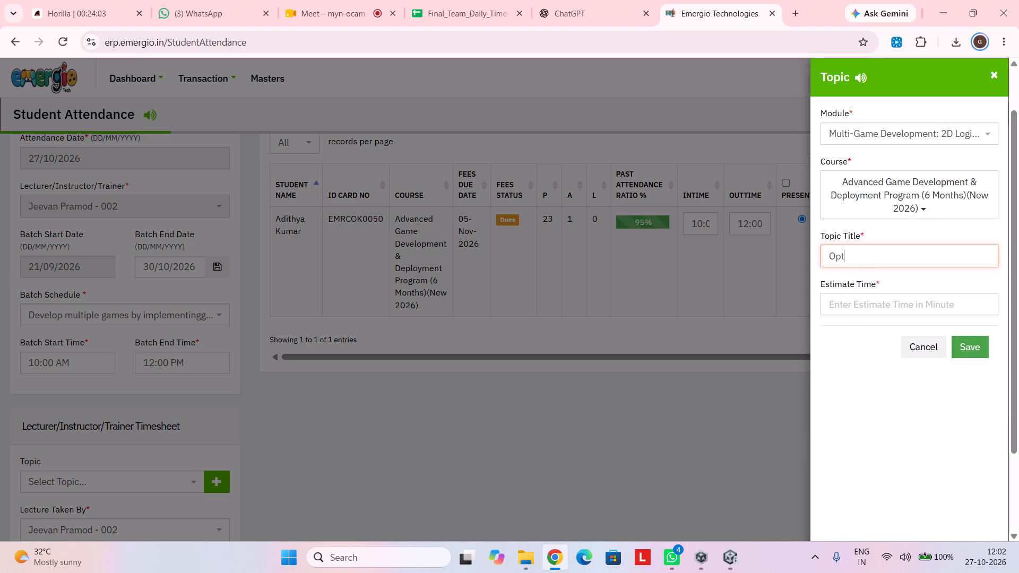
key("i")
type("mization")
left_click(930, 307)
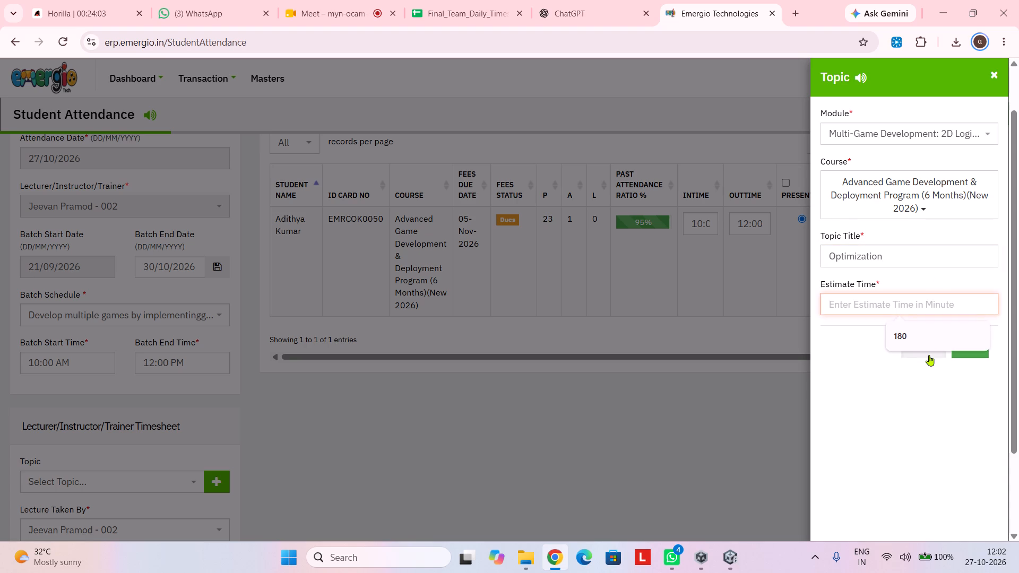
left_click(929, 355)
Start a new topic with the Multi-Game Development module and the Advanced Game Development & Deployment Program (6 Months)(New 2026) course.
scroll(936, 225, "down", 1)
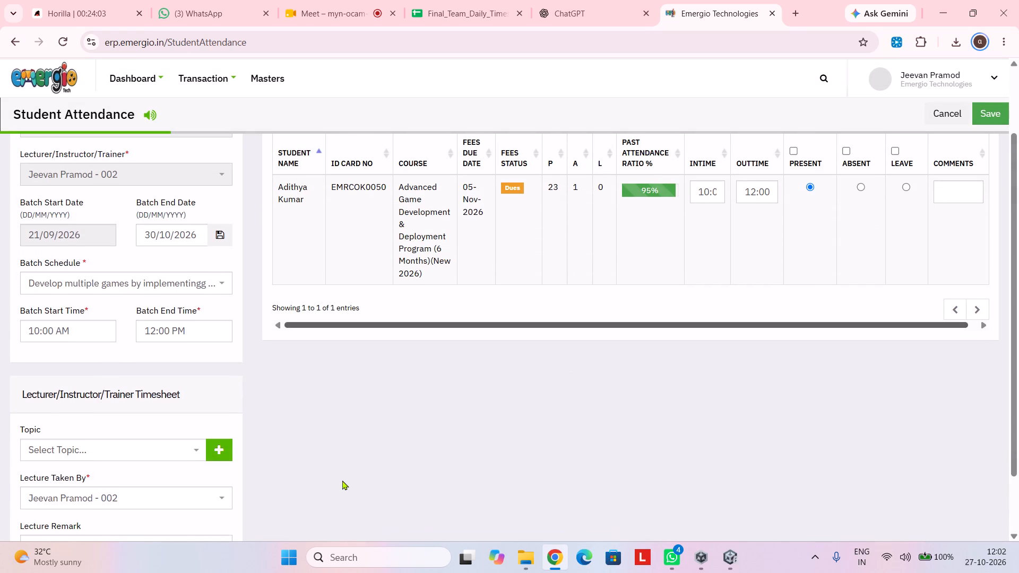
scroll(342, 480, "down", 1)
left_click(221, 378)
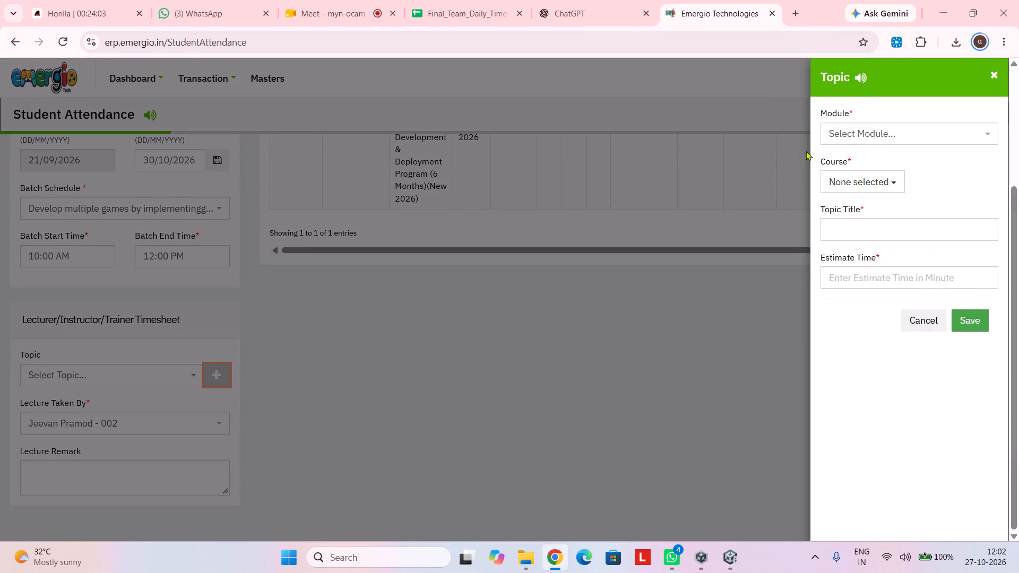
left_click(878, 129)
left_click(855, 195)
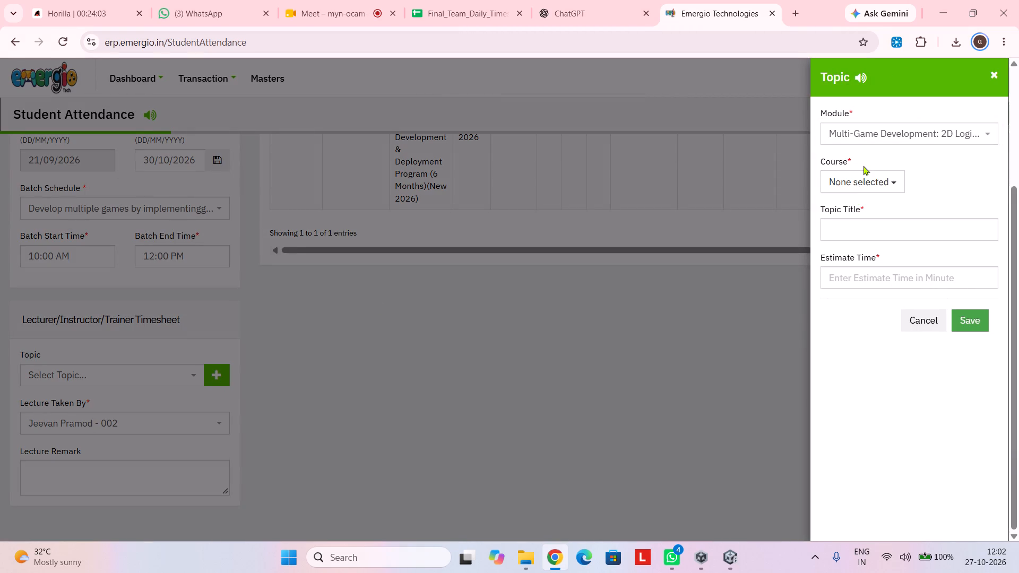
left_click(856, 183)
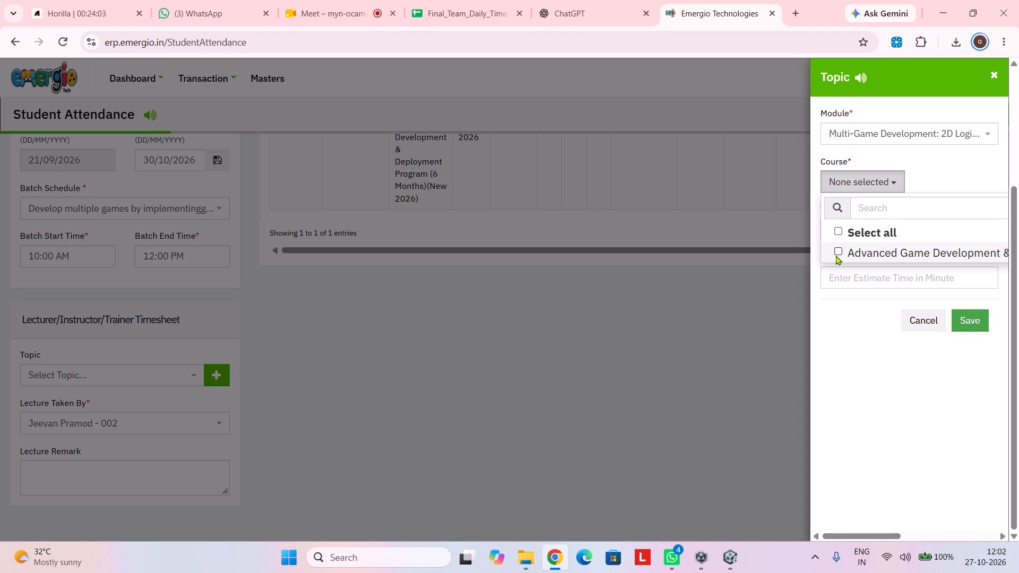
left_click(836, 255)
left_click(850, 355)
Title the topic "Optimization", set its estimate time to 180 minutes, and save it.
left_click(871, 262)
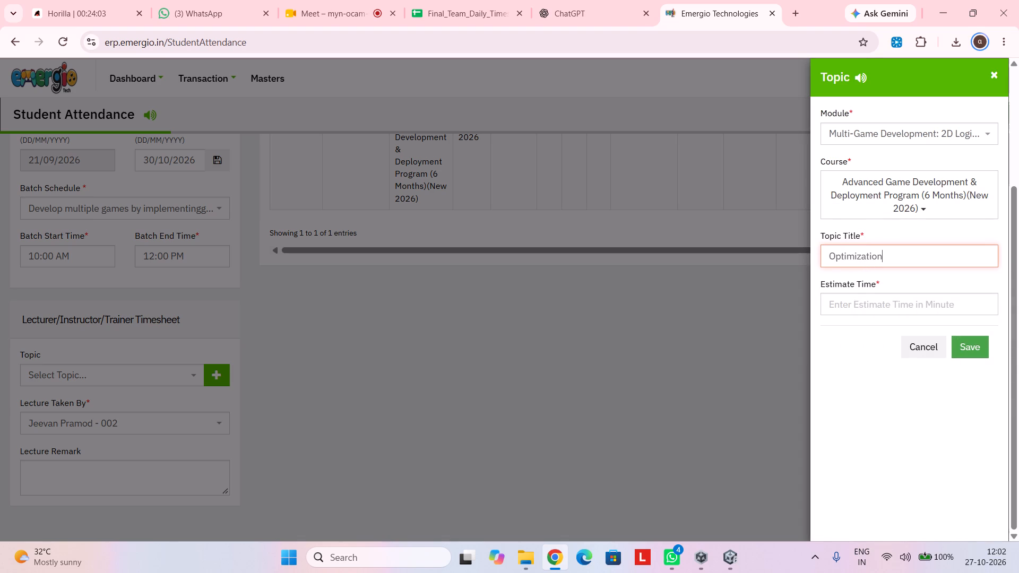
left_click(887, 304)
left_click(903, 336)
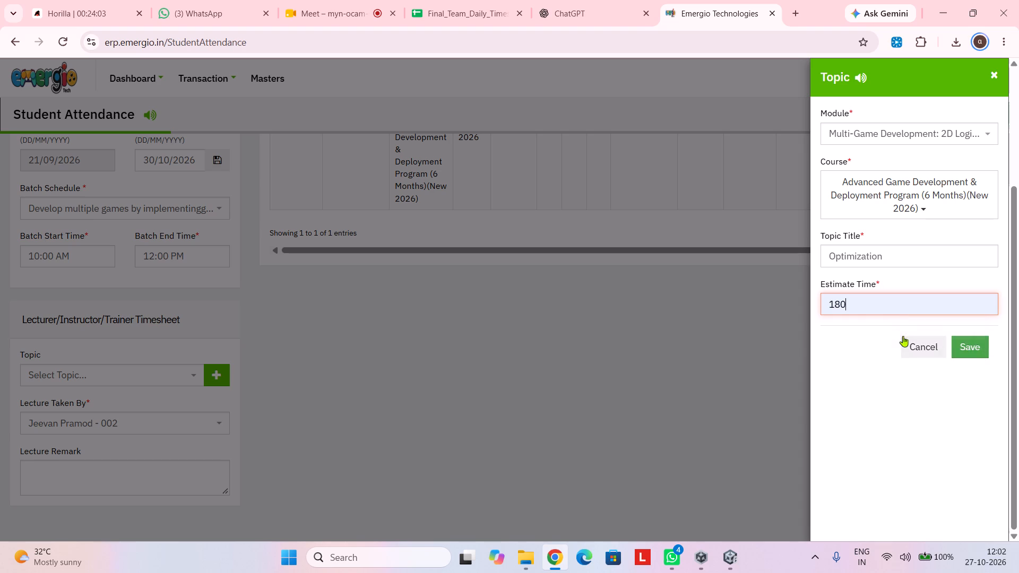
left_click(975, 345)
left_click(484, 374)
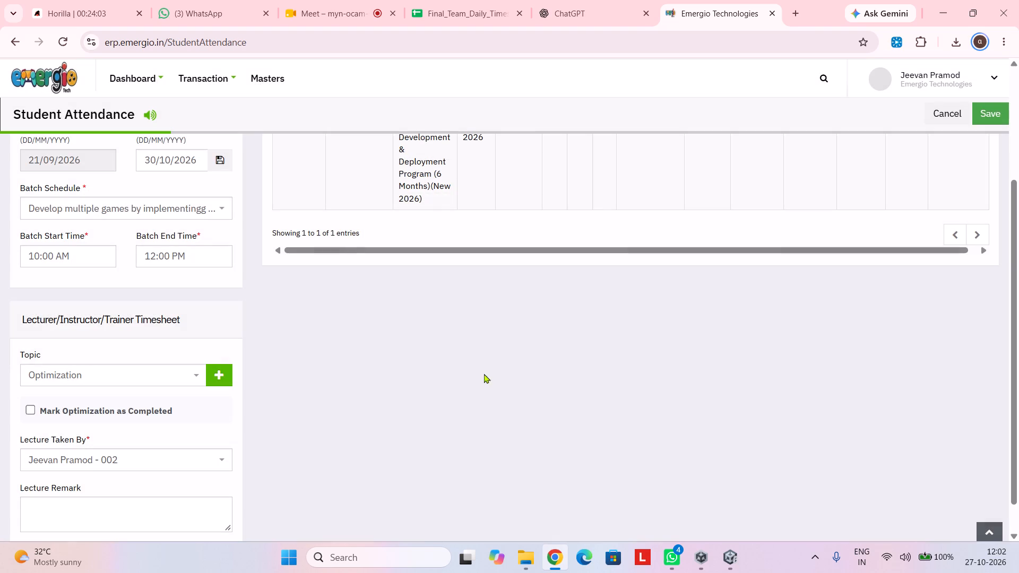
Mark the "Optimization" topic as completed in the trainer timesheet.
left_click(37, 410)
scroll(194, 456, "down", 1)
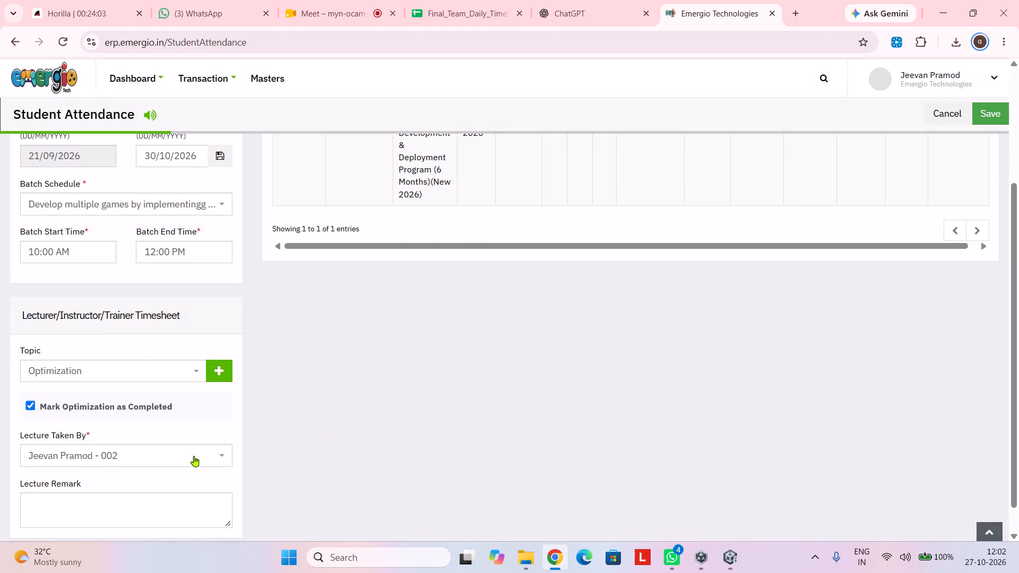
Save the 27/10/2026 attendance record with the completed "Optimization" topic.
scroll(194, 456, "up", 3)
left_click(986, 110)
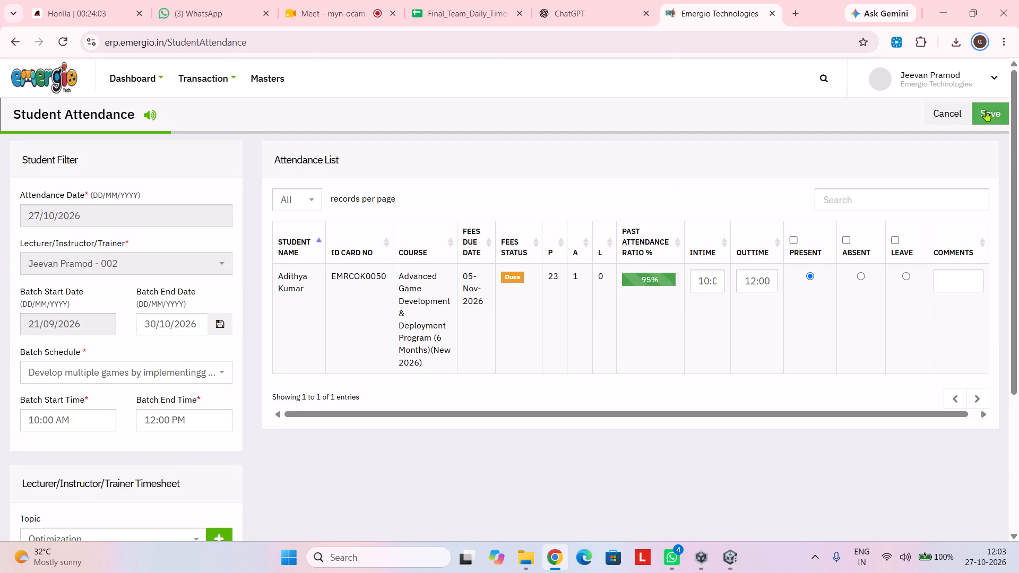
left_click(497, 363)
Start a new attendance record for 27/10/2026 with the "Advanced game customisation" Tuesday 5:00 PM-7:00 PM batch schedule.
scroll(266, 402, "down", 1)
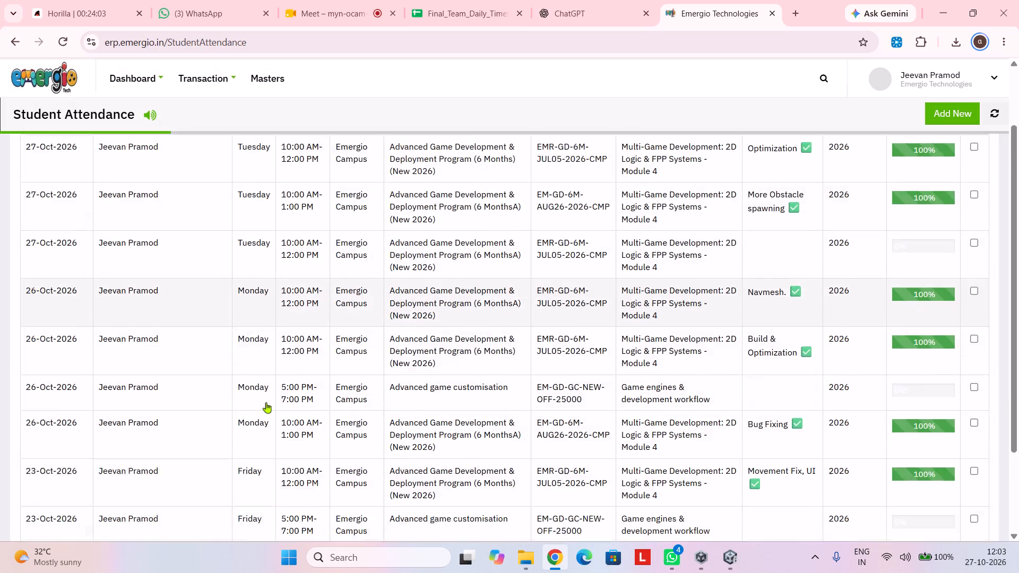
scroll(266, 402, "up", 2)
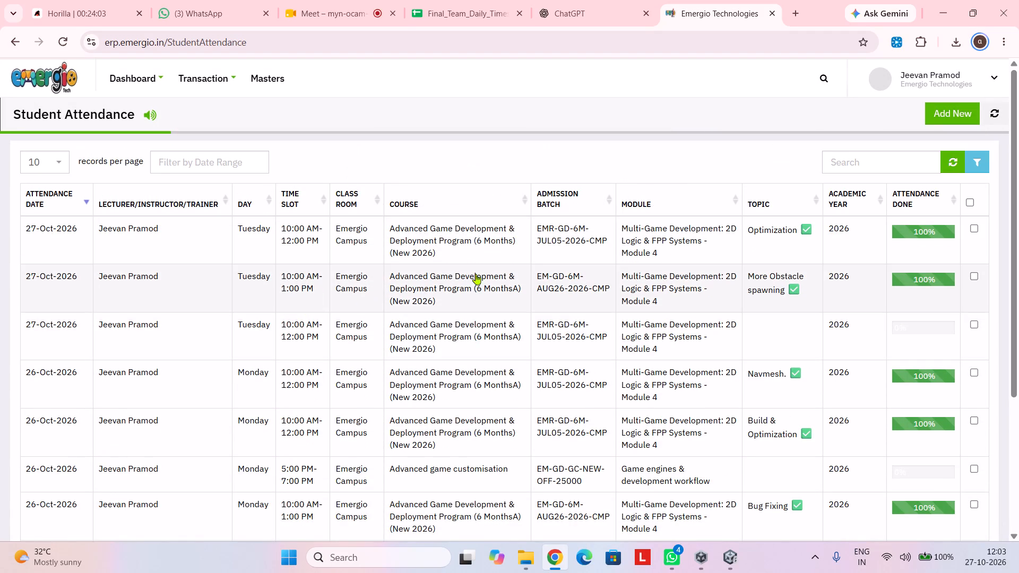
left_click(934, 118)
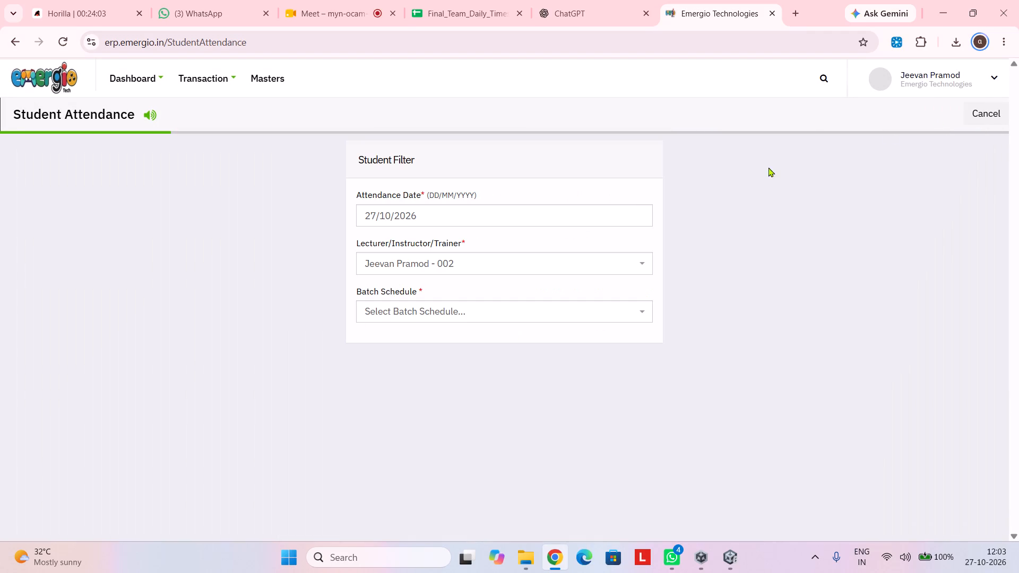
left_click(441, 315)
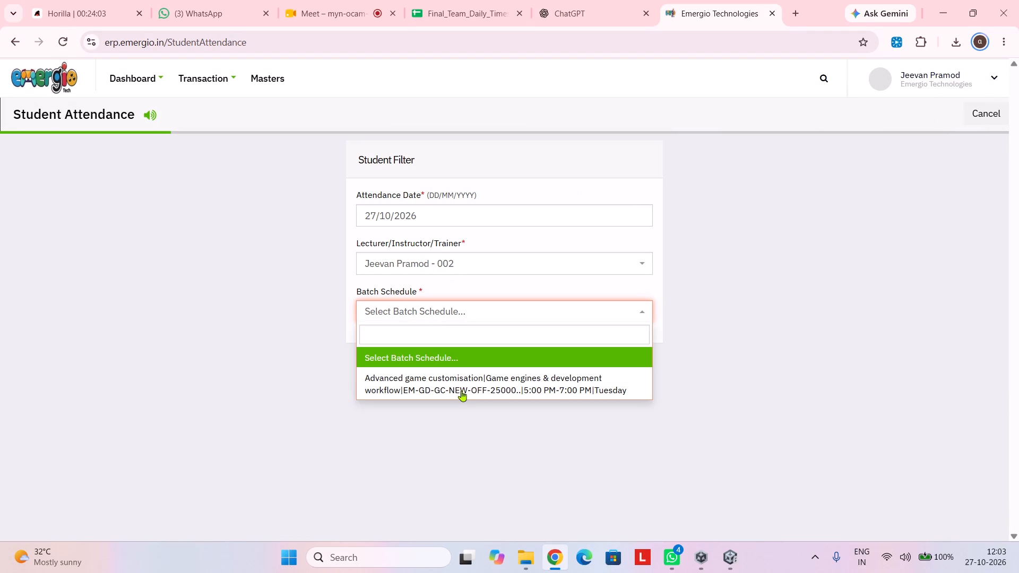
left_click(462, 390)
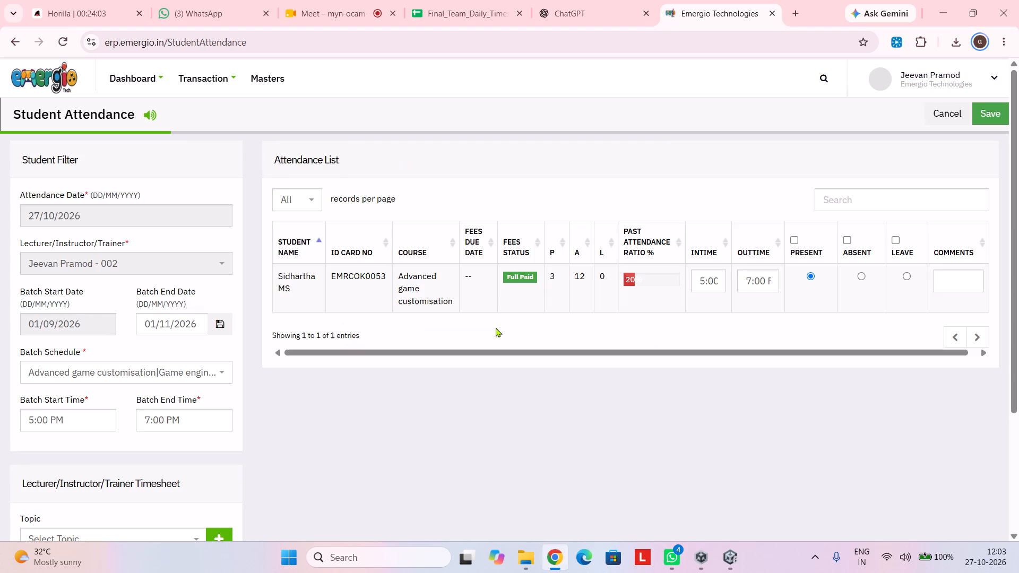
left_click(864, 273)
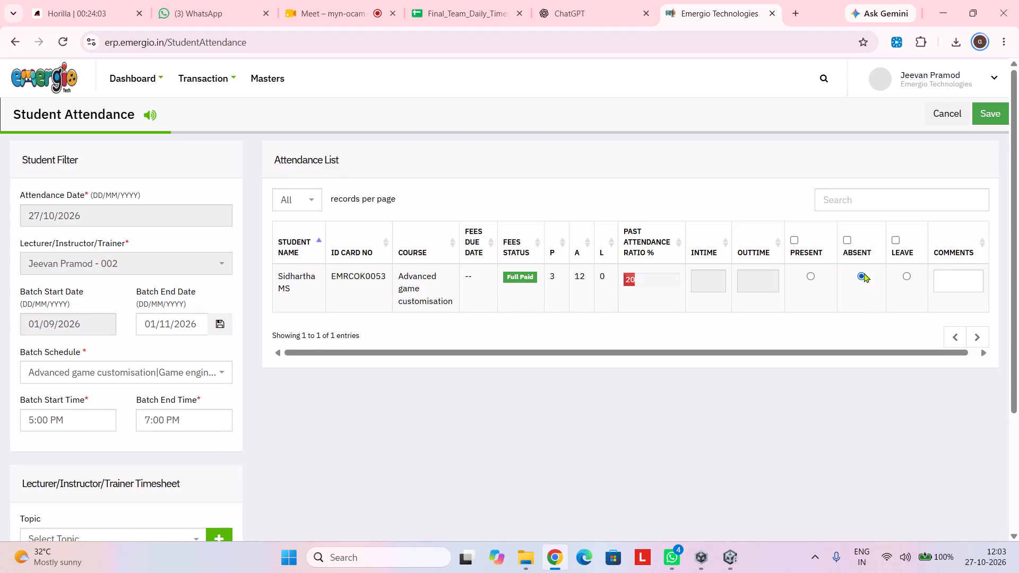